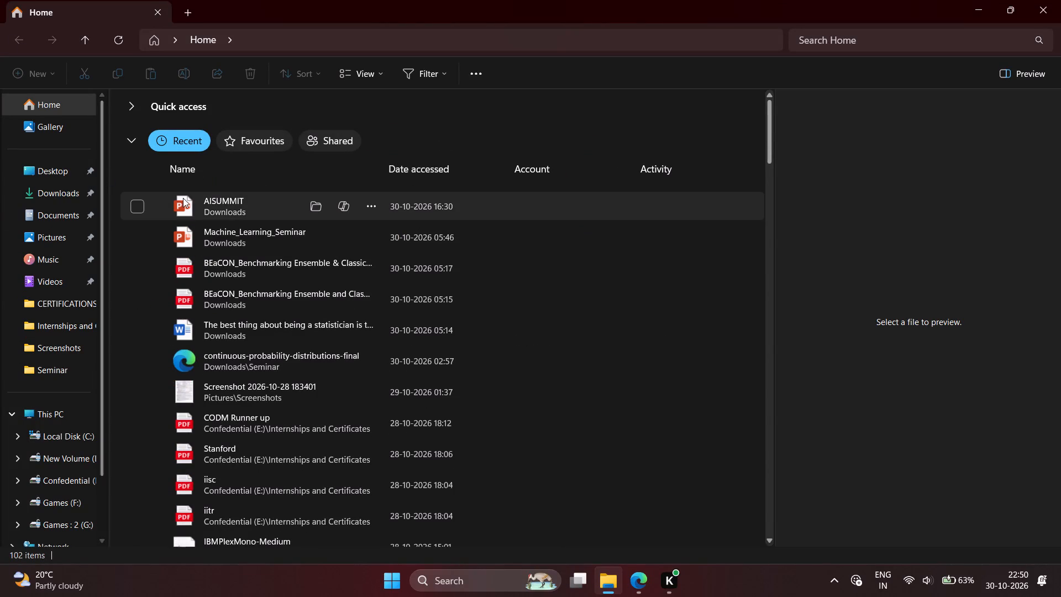
# Open the recent AISUMMIT presentation in PowerPoint and maximise its window.
pyautogui.doubleClick(231, 207)
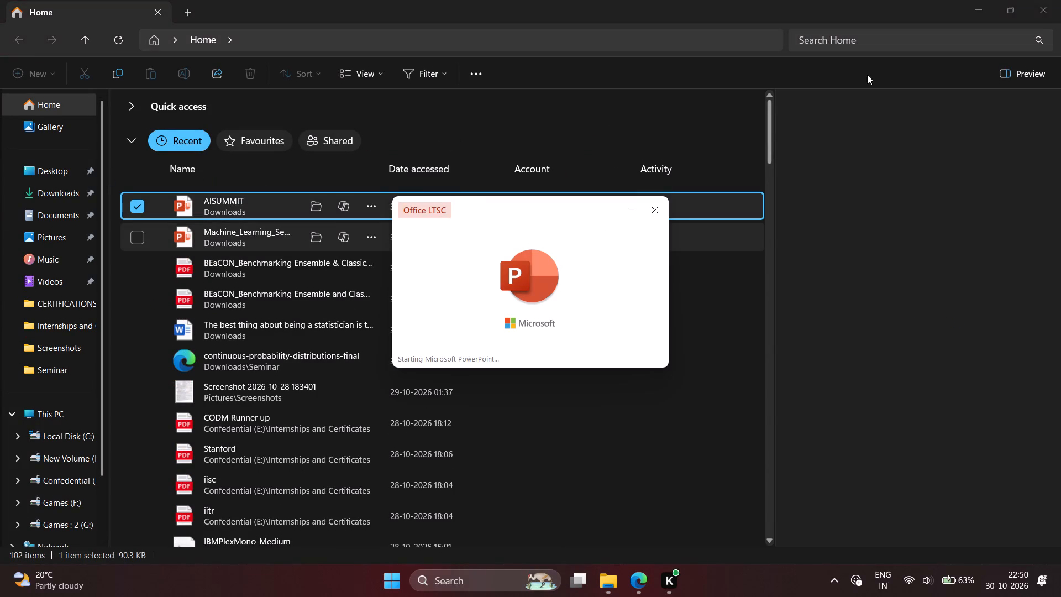
pyautogui.click(1060, 0)
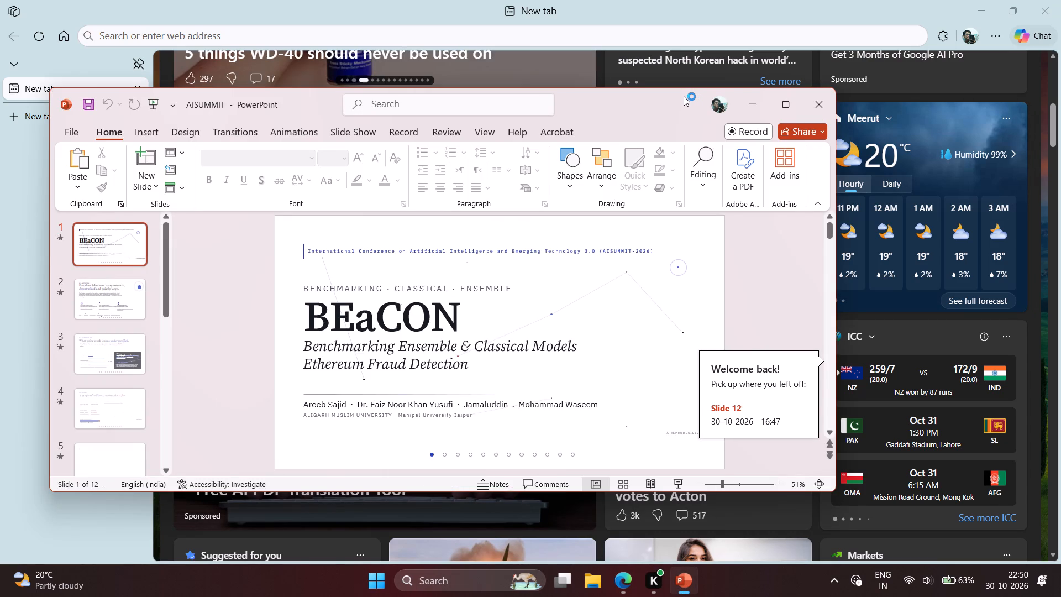
pyautogui.doubleClick(684, 96)
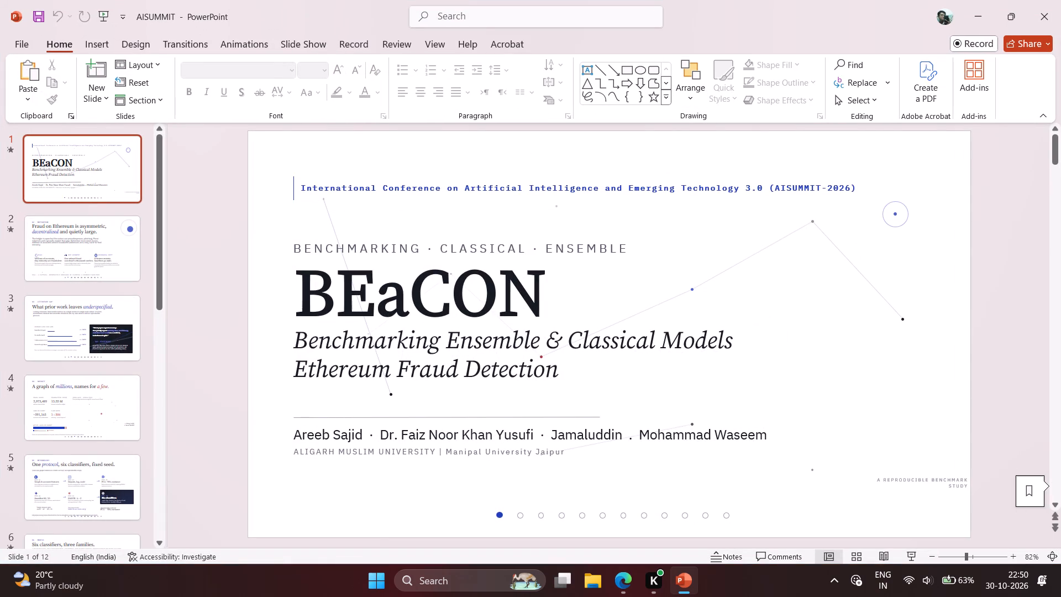
# On the title slide, replace the full stop between the last two author names with a copy of the line's middle-dot separator.
pyautogui.keyDown('ctrl'); pyautogui.scroll(3, 424, 288); pyautogui.keyUp('ctrl')
pyautogui.keyDown('ctrl'); pyautogui.scroll(-2, 424, 288); pyautogui.keyUp('ctrl')
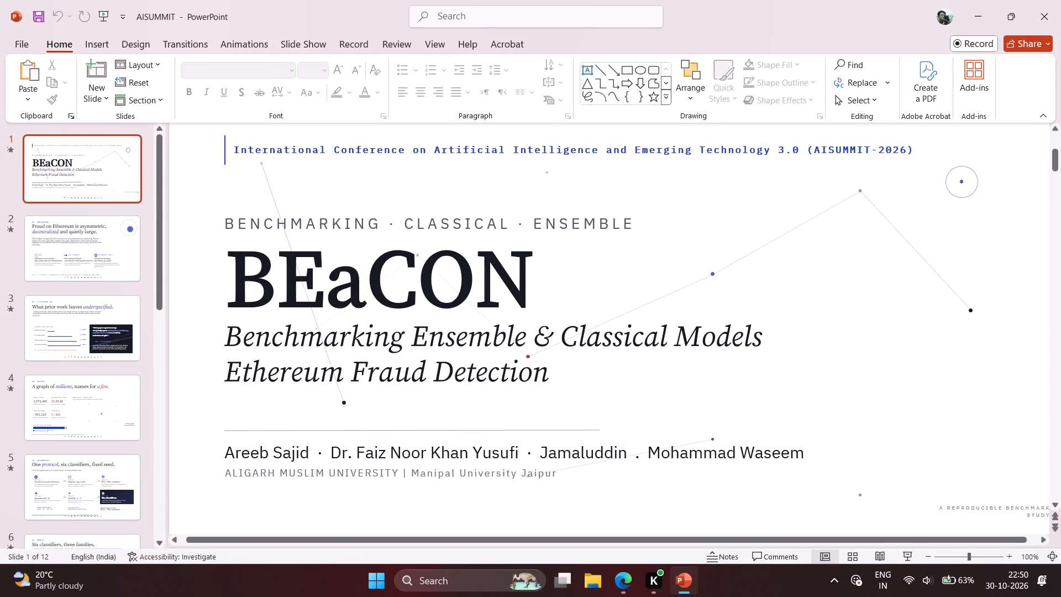
pyautogui.doubleClick(527, 455)
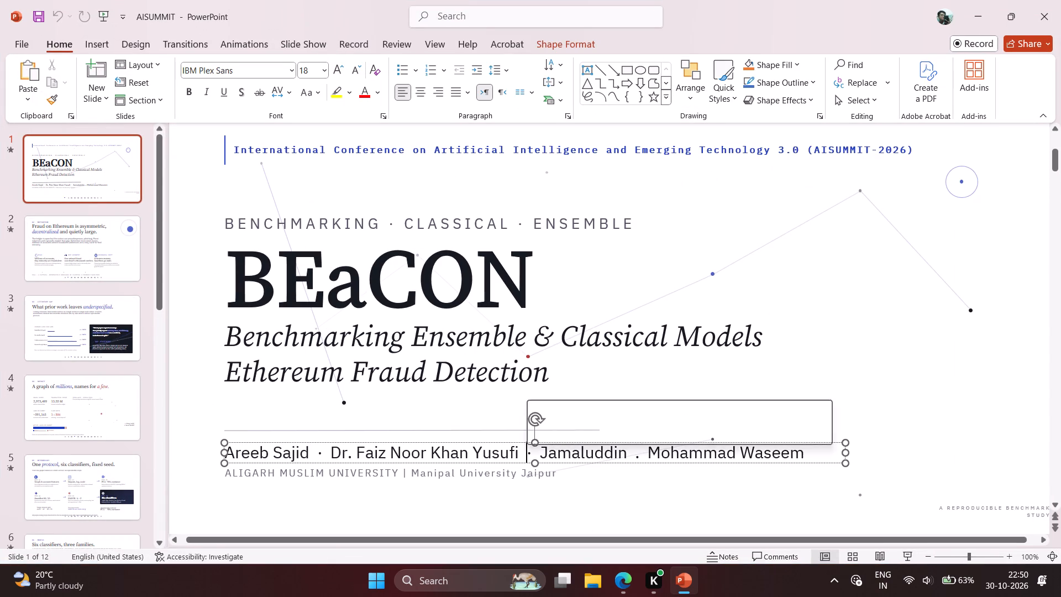
pyautogui.hotkey('ctrl', 'c')
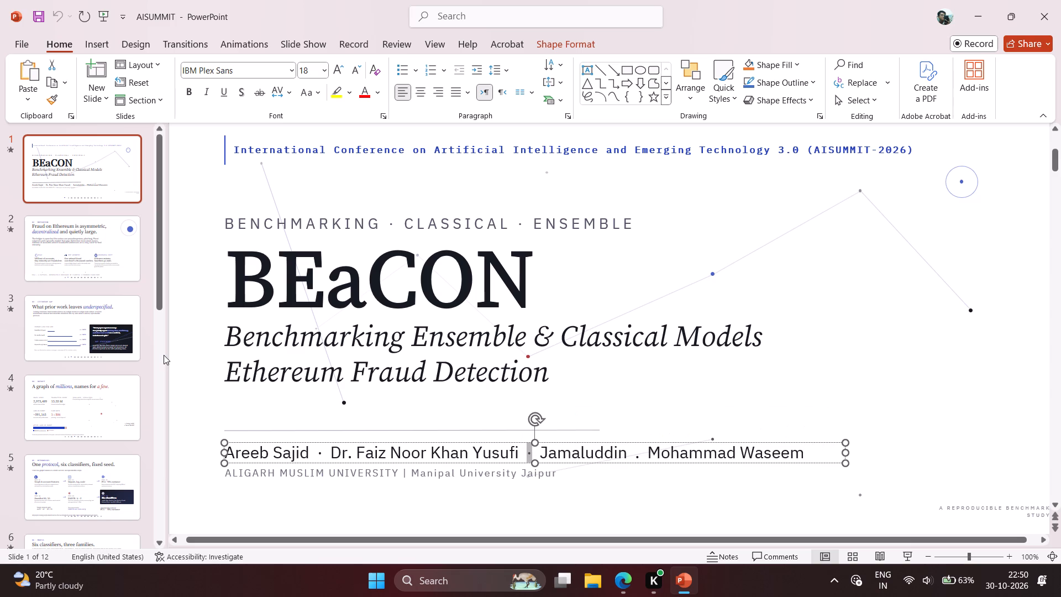
pyautogui.press('Right')
pyautogui.press('Right')
pyautogui.press('Right')
pyautogui.press('Right')
pyautogui.press('Right')
pyautogui.press('Right')
pyautogui.press('Right')
pyautogui.press('Right')
pyautogui.press('Right')
pyautogui.press('Right')
pyautogui.press('Right')
pyautogui.press('Right')
pyautogui.press('Right')
pyautogui.press('Right')
pyautogui.press('Right')
pyautogui.press('Right')
pyautogui.press('BackSpace')
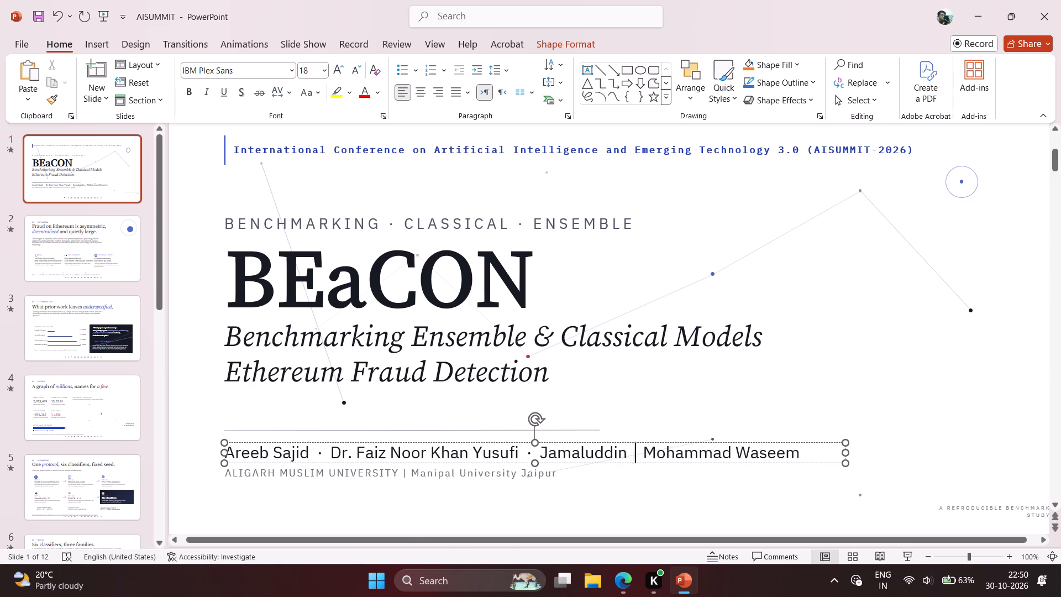
pyautogui.hotkey('ctrl', 'v')
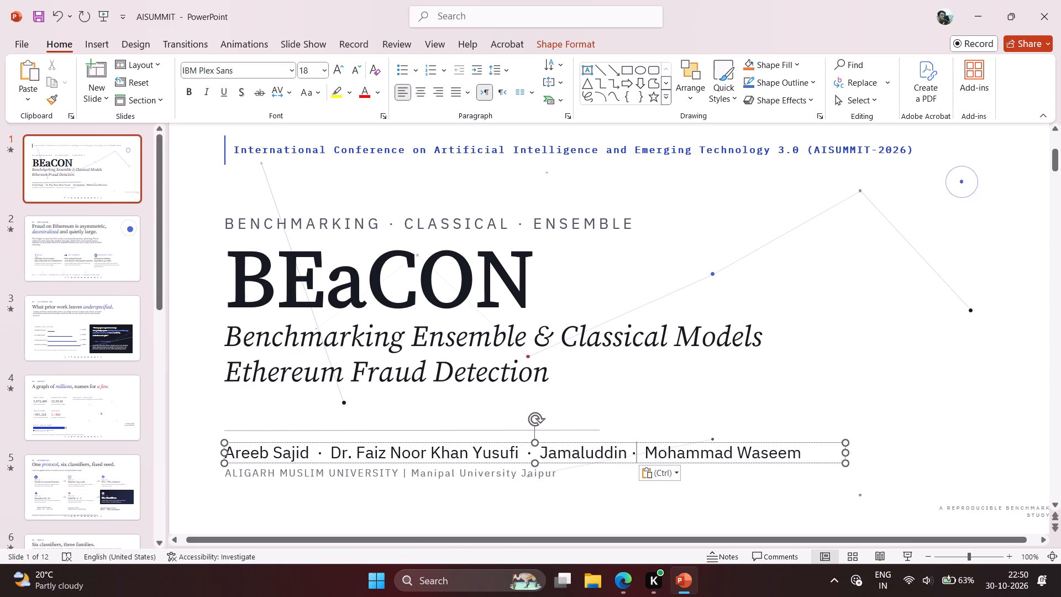
pyautogui.click(522, 505)
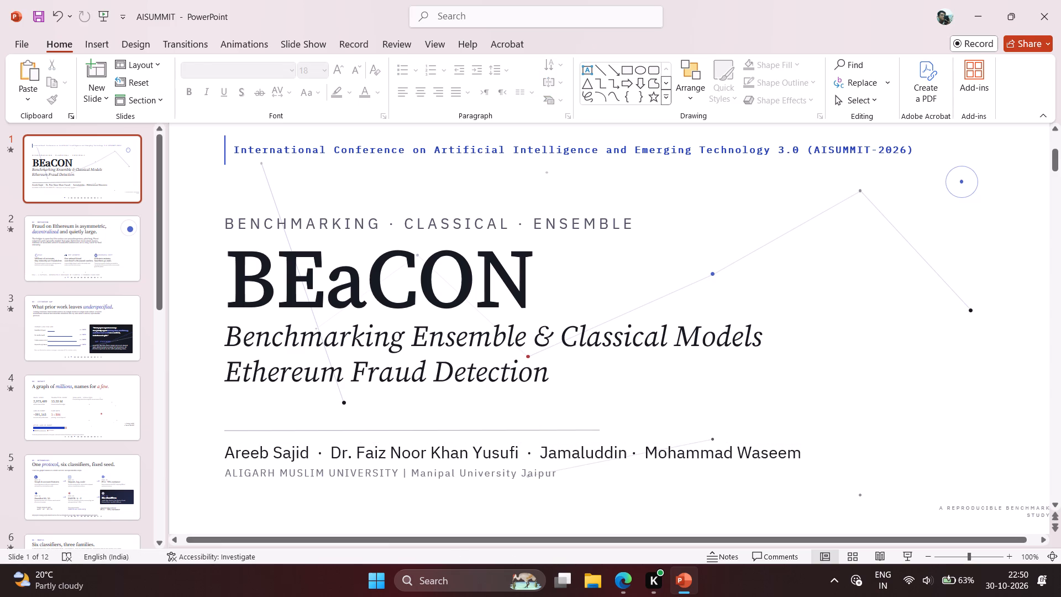
# Change "Manipal" to "MANIPAL" in the affiliation line beneath the authors.
pyautogui.click(450, 476)
pyautogui.press('Right')
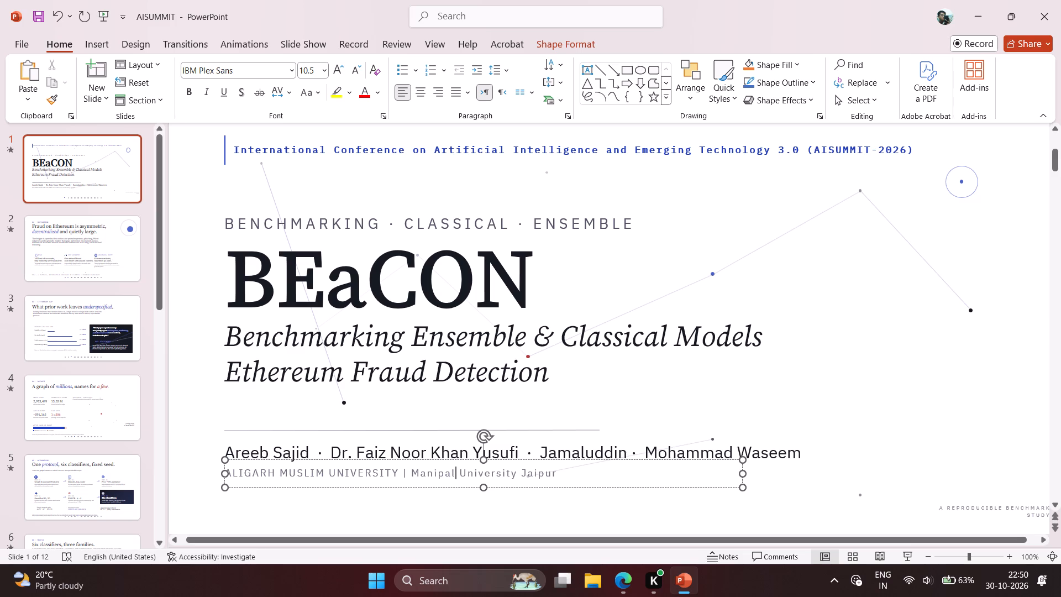
pyautogui.press('BackSpace')
pyautogui.press('BackSpace')
pyautogui.press('BackSpace')
pyautogui.press('BackSpace')
pyautogui.press('BackSpace')
pyautogui.press('BackSpace')
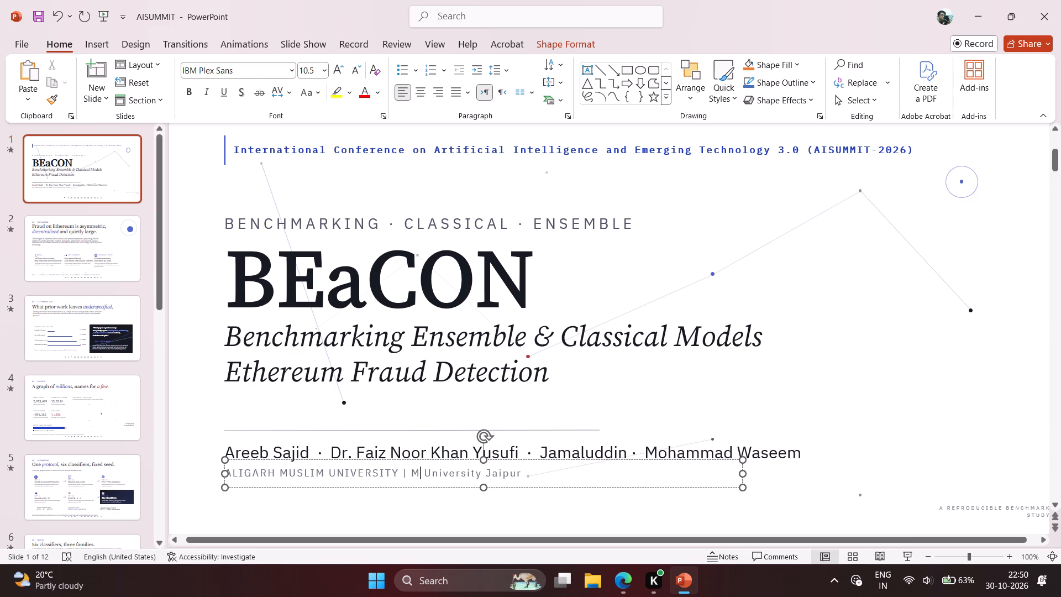
pyautogui.write('ANIPAL')
# Change the word "University" following MANIPAL to "UNIVERSITY" in the affiliation line.
pyautogui.press('Right')
pyautogui.press('Right')
pyautogui.press('Right')
pyautogui.press('Right')
pyautogui.press('Right')
pyautogui.press('Right')
pyautogui.press('Right')
pyautogui.press('Right')
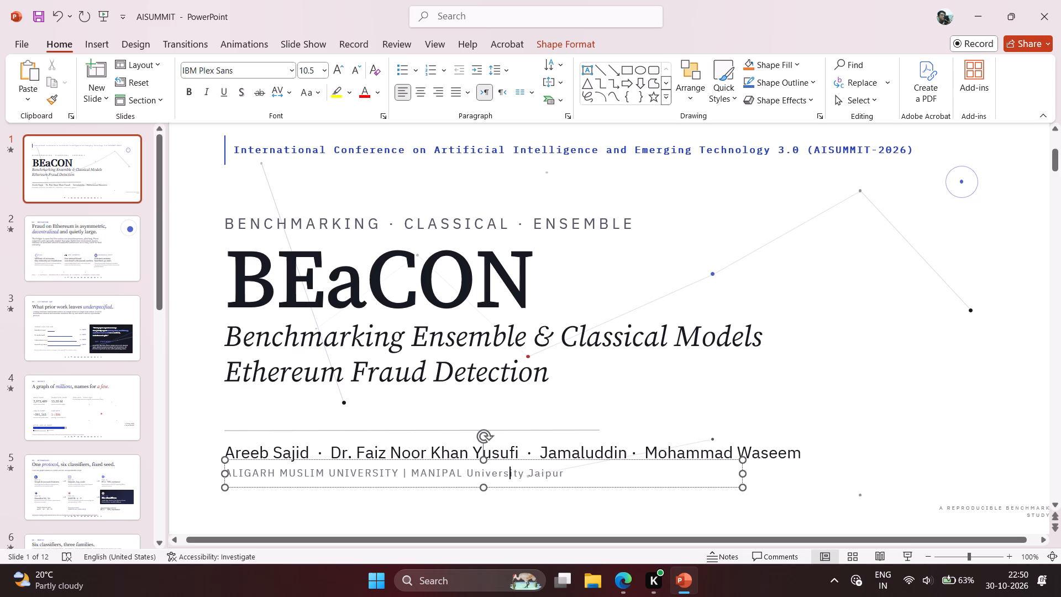
pyautogui.press('Right')
pyautogui.press('Right')
pyautogui.press('Right')
pyautogui.press('BackSpace')
pyautogui.press('BackSpace')
pyautogui.press('BackSpace')
pyautogui.press('BackSpace')
pyautogui.press('BackSpace')
pyautogui.press('BackSpace')
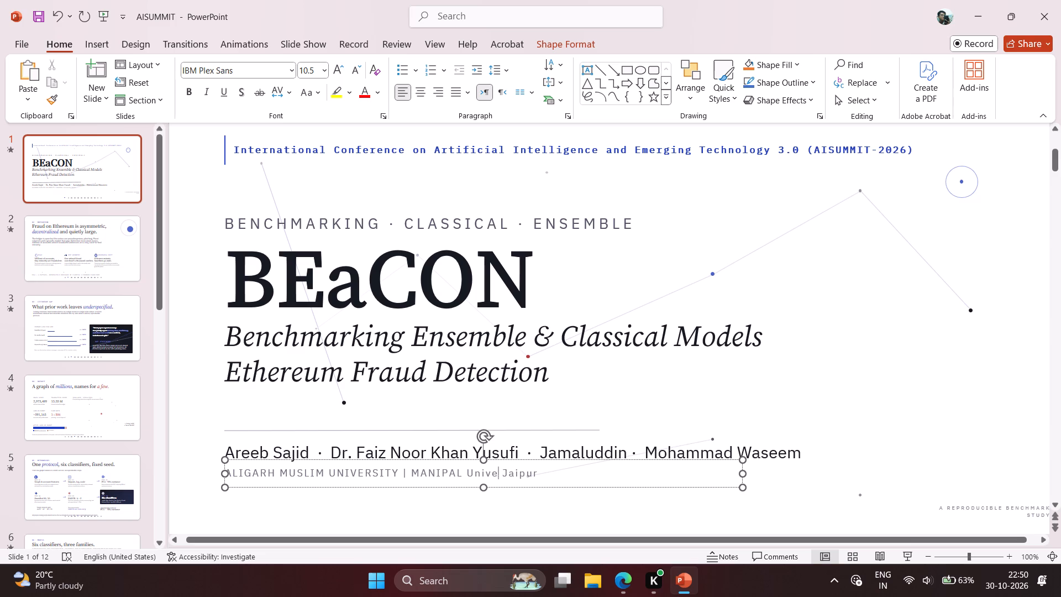
pyautogui.press('BackSpace')
pyautogui.press('BackSpace')
pyautogui.press('BackSpace')
pyautogui.write('NIVERSITY')
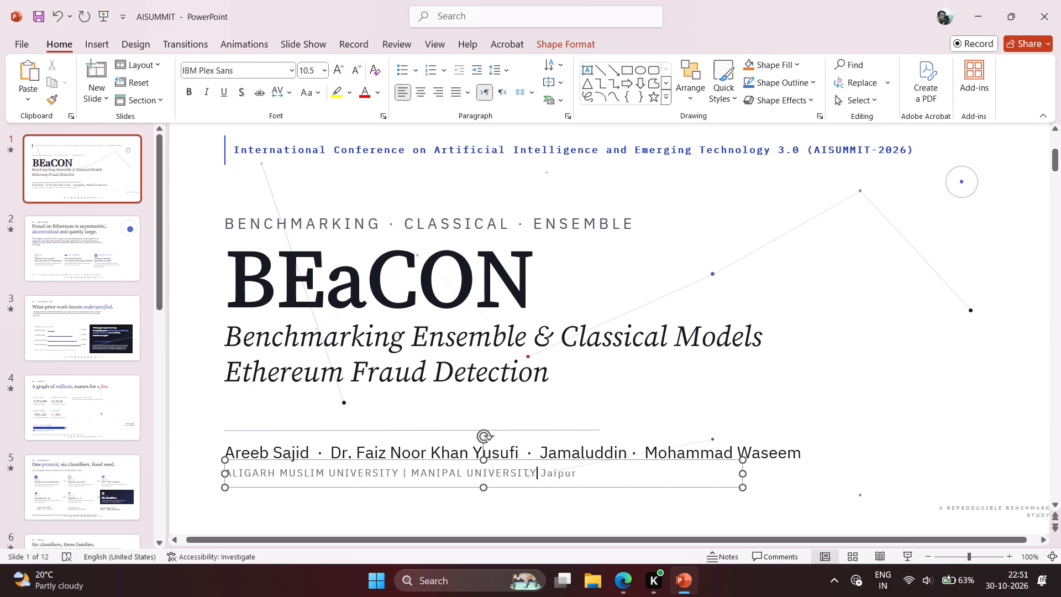
# Remove "Jaipur" so the affiliation line ends with "MANIPAL UNIVERSITY".
pyautogui.press('Right')
pyautogui.press('Right')
pyautogui.press('Right')
pyautogui.press('Right')
pyautogui.press('Right')
pyautogui.press('Right')
pyautogui.press('Right')
pyautogui.hotkey('ctrl', 'BackSpace')
pyautogui.press('BackSpace')
pyautogui.press('y')
# Make the entire university affiliation line bold.
pyautogui.hotkey('ctrl', 'a')
pyautogui.hotkey('ctrl', 'b')
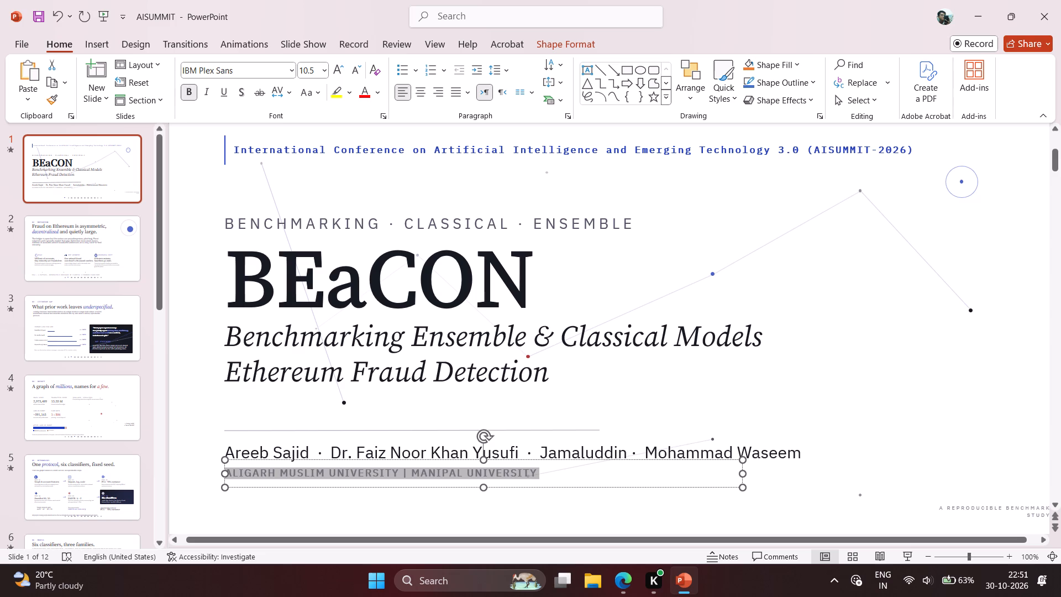
pyautogui.click(425, 524)
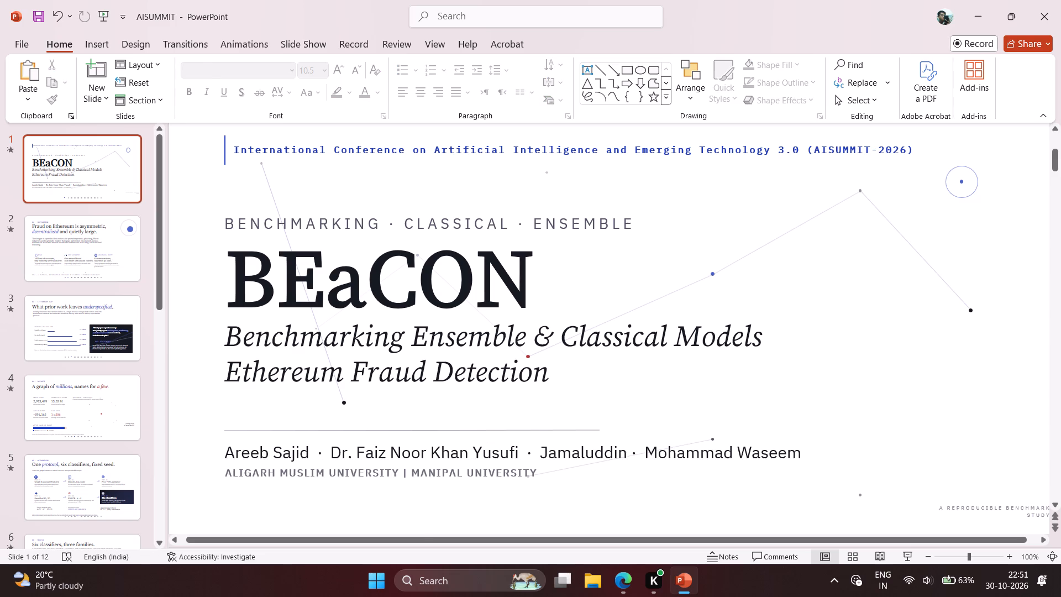
# Make the whole author names line on the title slide bold.
pyautogui.click(262, 442)
pyautogui.click(266, 440)
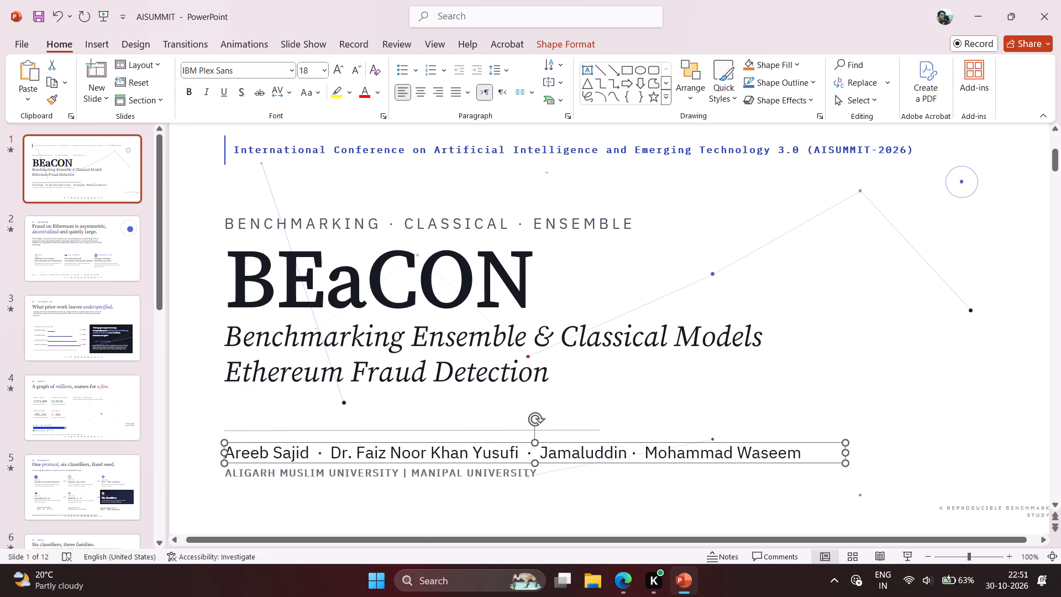
pyautogui.hotkey('ctrl', 'b')
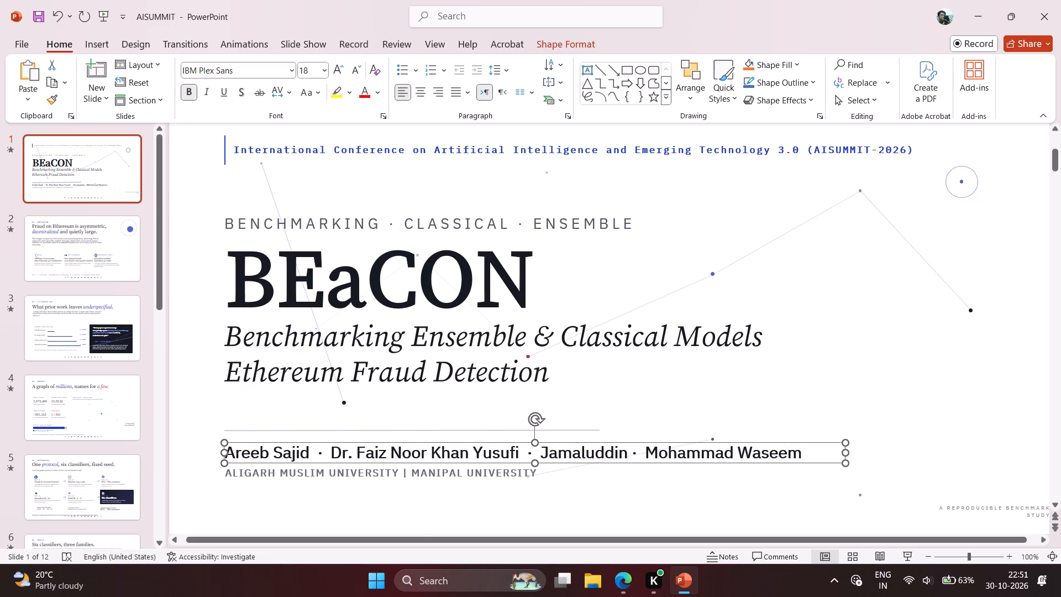
# Switch to Edge, open the Overleaf projects page, close a spare blank tab and open the ICCDA_FRAUD project.
pyautogui.click(625, 581)
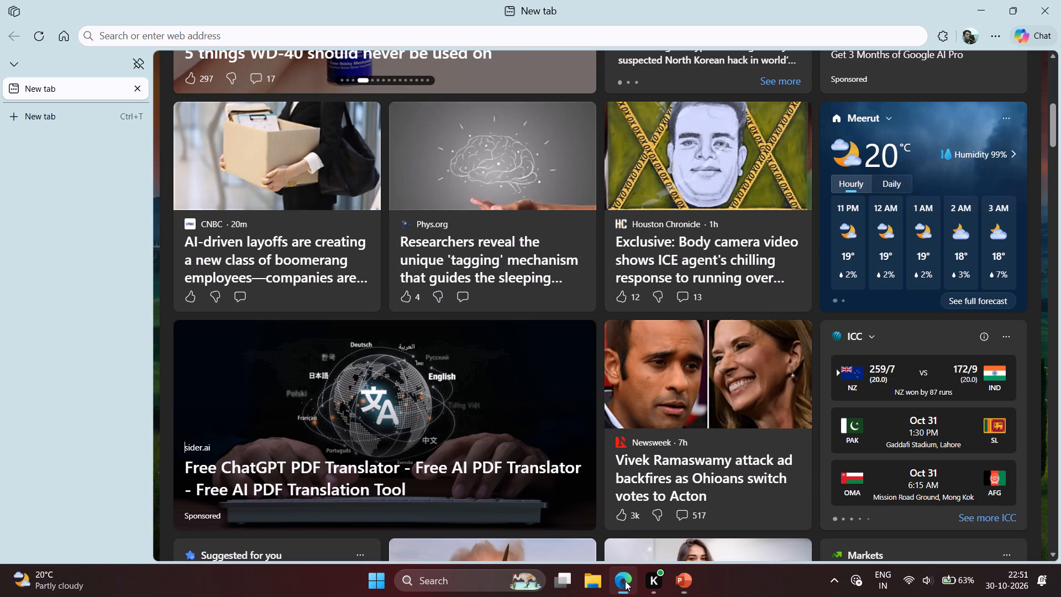
pyautogui.click(97, 122)
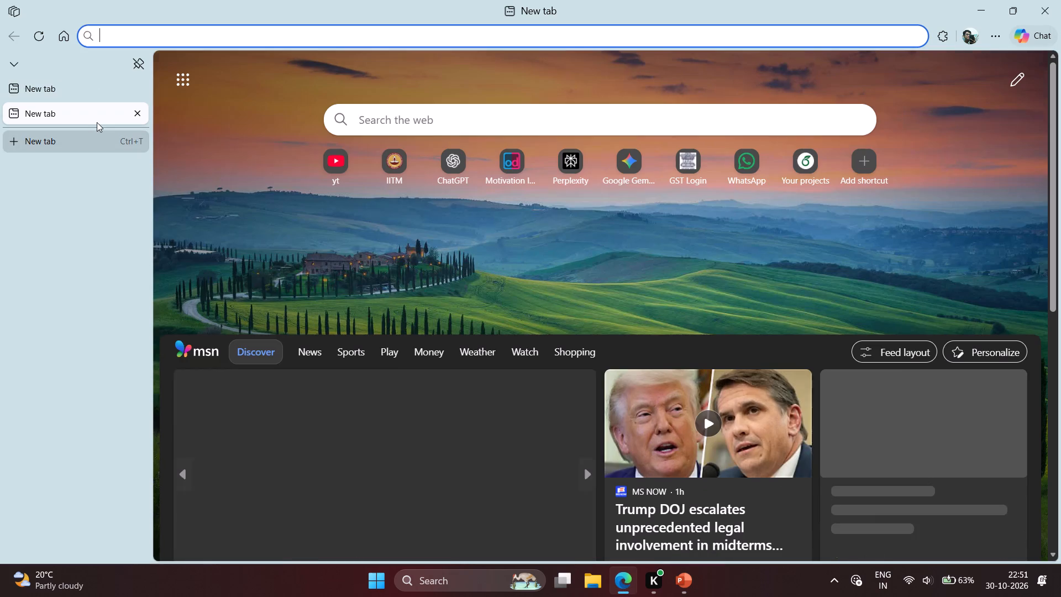
pyautogui.click(800, 170)
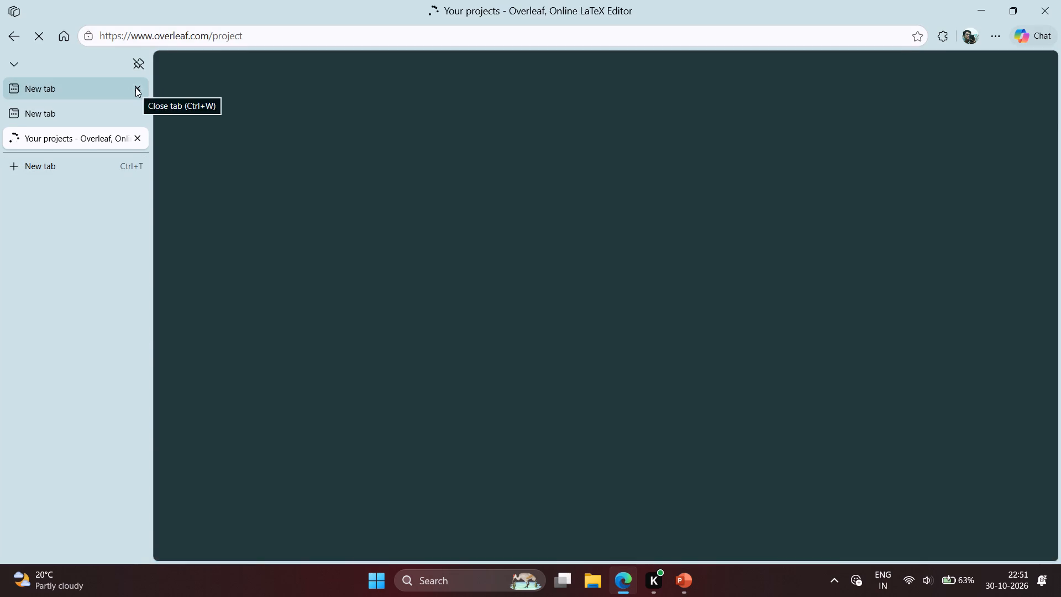
pyautogui.click(135, 87)
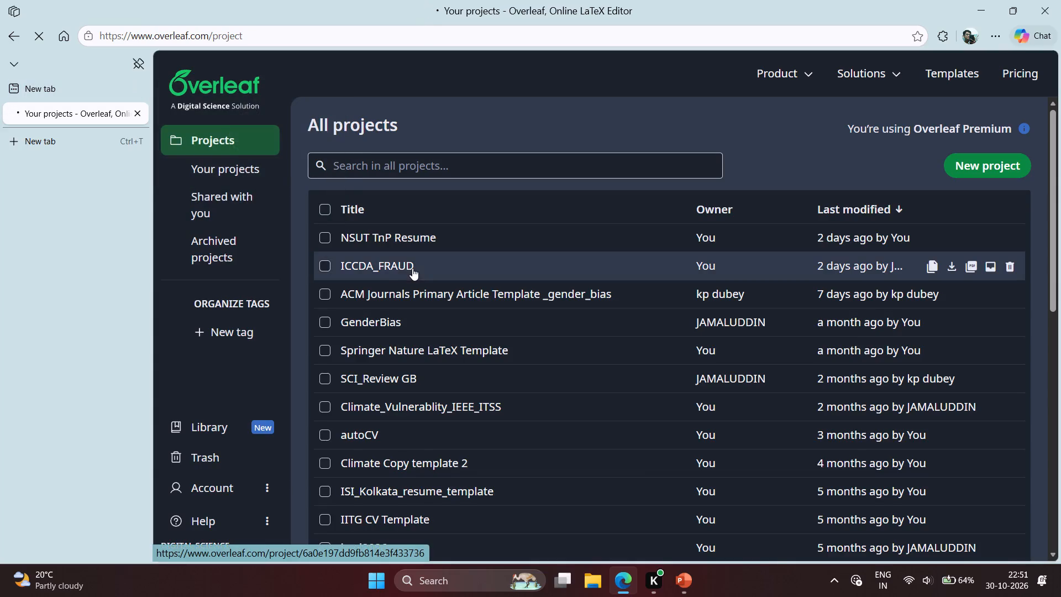
pyautogui.click(396, 267)
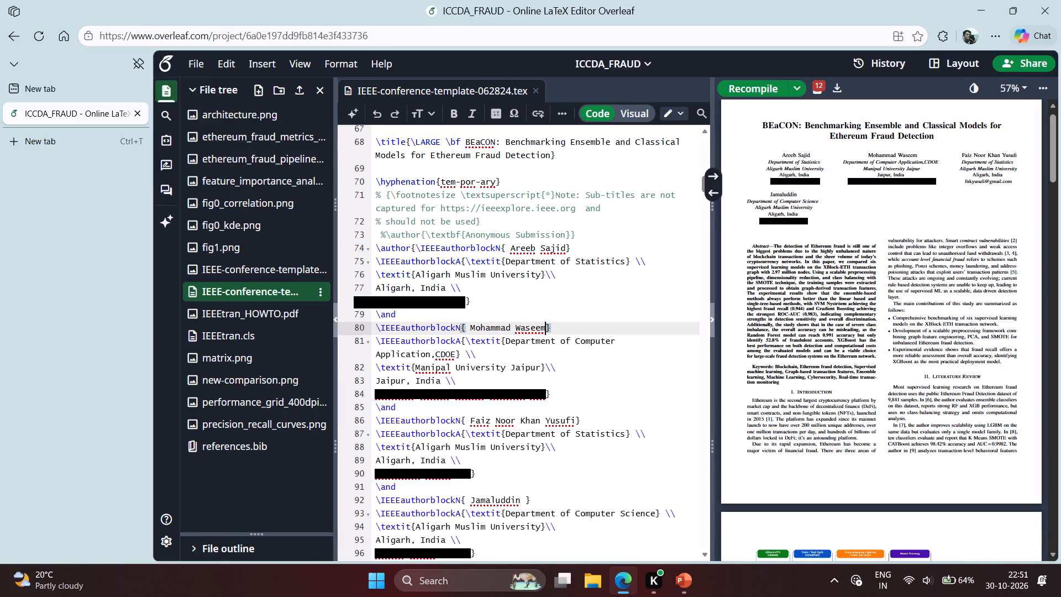
# Close the ICCDA_FRAUD project tab in Edge and switch back to the AISUMMIT presentation in PowerPoint.
pyautogui.hotkey('ctrl', 'w')
pyautogui.click(981, 0)
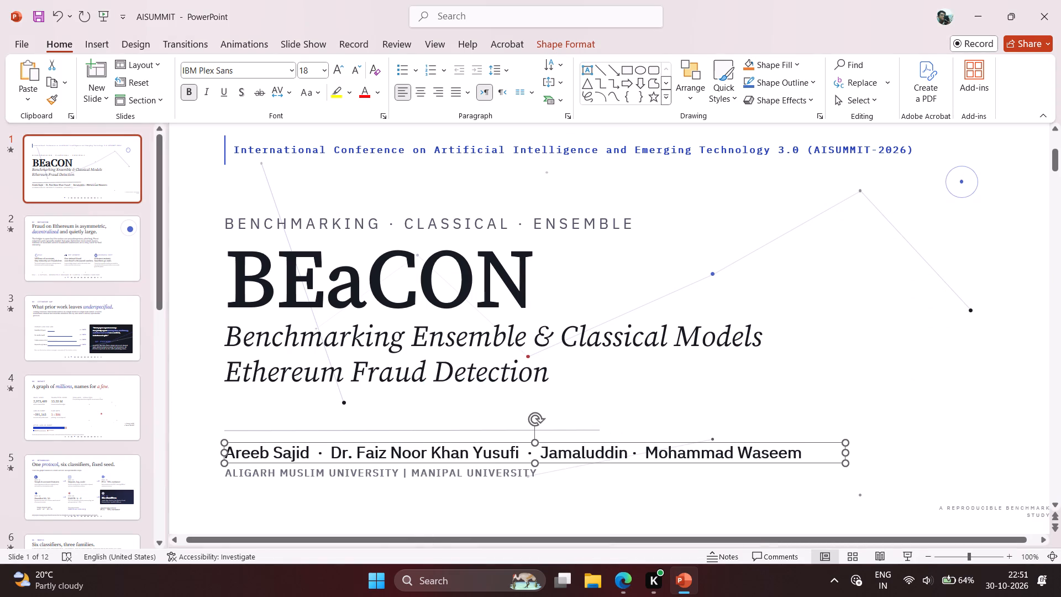
# Copy the last author's name and insert it, followed by a space, directly before the second author's name on the title slide.
pyautogui.moveTo(648, 450); pyautogui.dragTo(824, 452)
pyautogui.hotkey('ctrl', 'x')
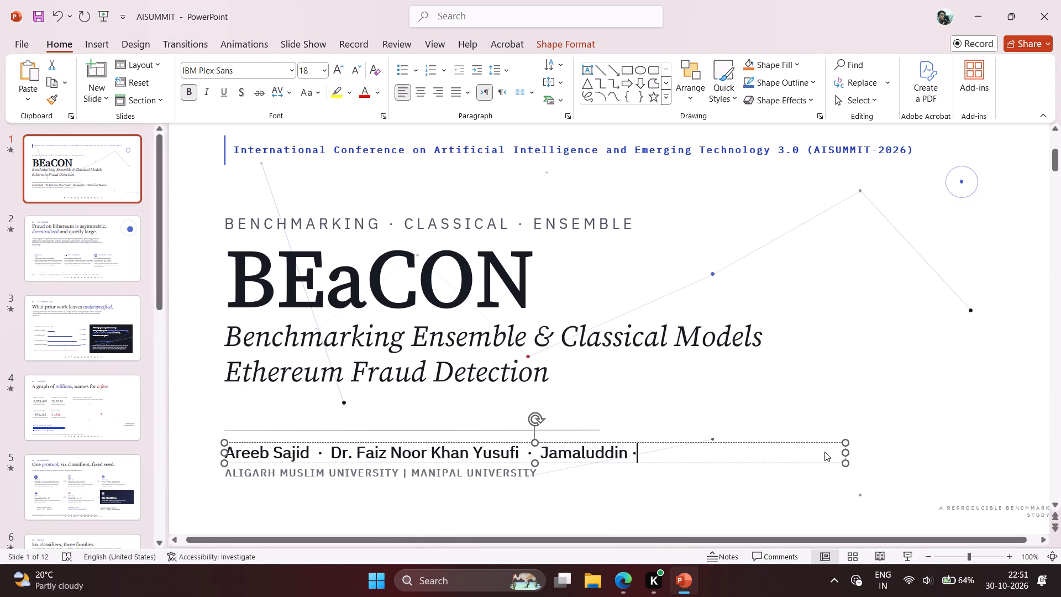
pyautogui.hotkey('ctrl', 'v')
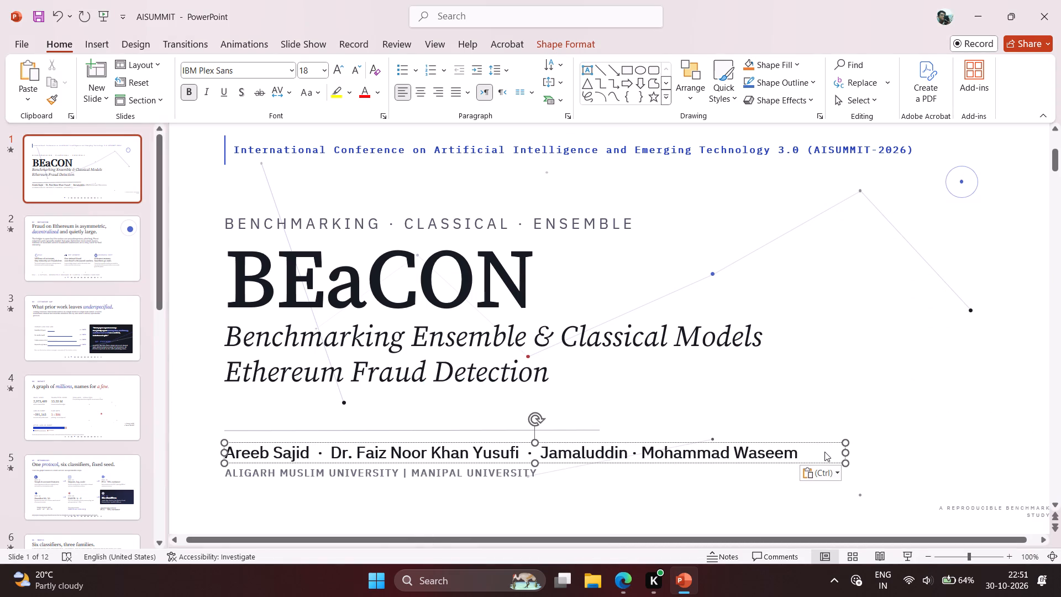
pyautogui.hotkey('shift', 'Left')
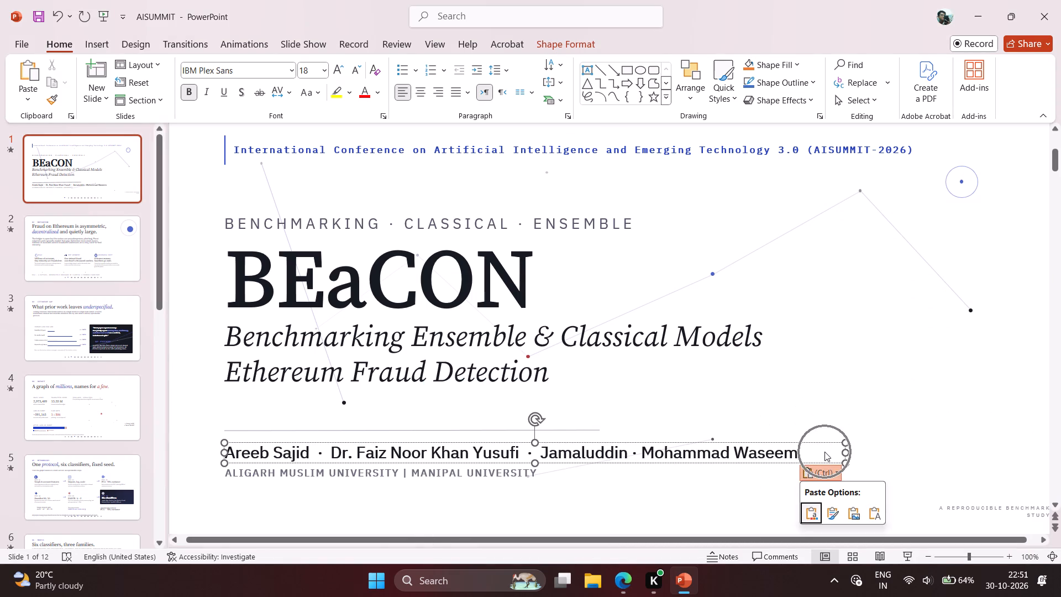
pyautogui.click(824, 452)
pyautogui.hotkey('shift', 'Left')
pyautogui.hotkey('shift', 'Left')
pyautogui.hotkey('shift', 'Left')
pyautogui.hotkey('shift', 'Left')
pyautogui.hotkey('shift', 'Left')
pyautogui.hotkey('shift', 'Left')
pyautogui.hotkey('shift', 'Left')
pyautogui.hotkey('shift', 'Left')
pyautogui.hotkey('shift', 'Left')
pyautogui.hotkey('shift', 'Left')
pyautogui.hotkey('shift', 'Left')
pyautogui.hotkey('shift', 'Left')
pyautogui.hotkey('shift', 'Left')
pyautogui.hotkey('shift', 'Left')
pyautogui.hotkey('shift', 'Left')
pyautogui.hotkey('shift', 'Left')
pyautogui.hotkey('shift', 'Left')
pyautogui.hotkey('shift', 'Left')
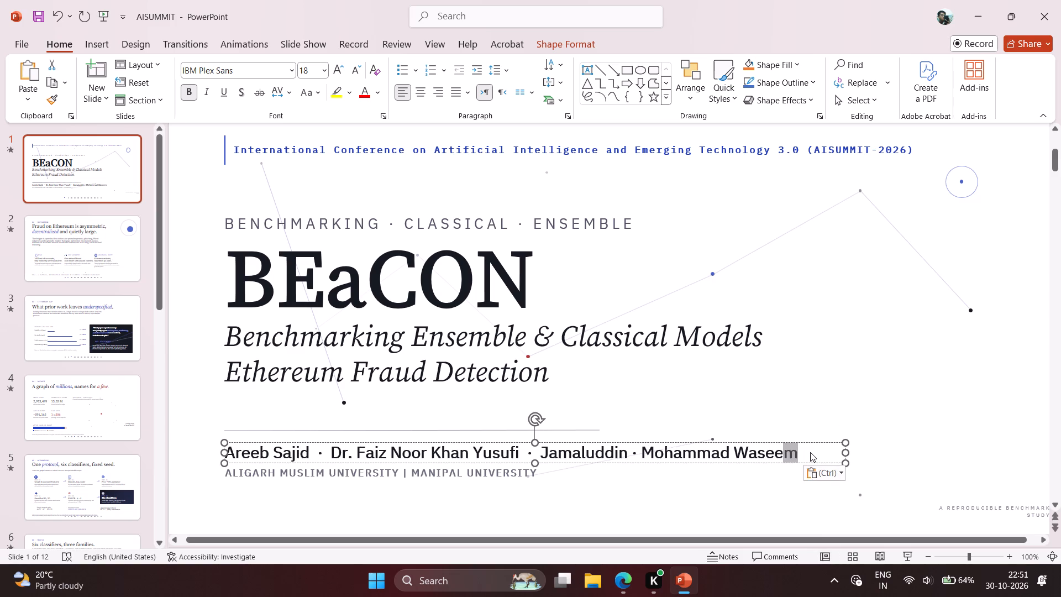
pyautogui.hotkey('shift', 'Right')
pyautogui.hotkey('shift', 'Right')
pyautogui.hotkey('shift', 'Right')
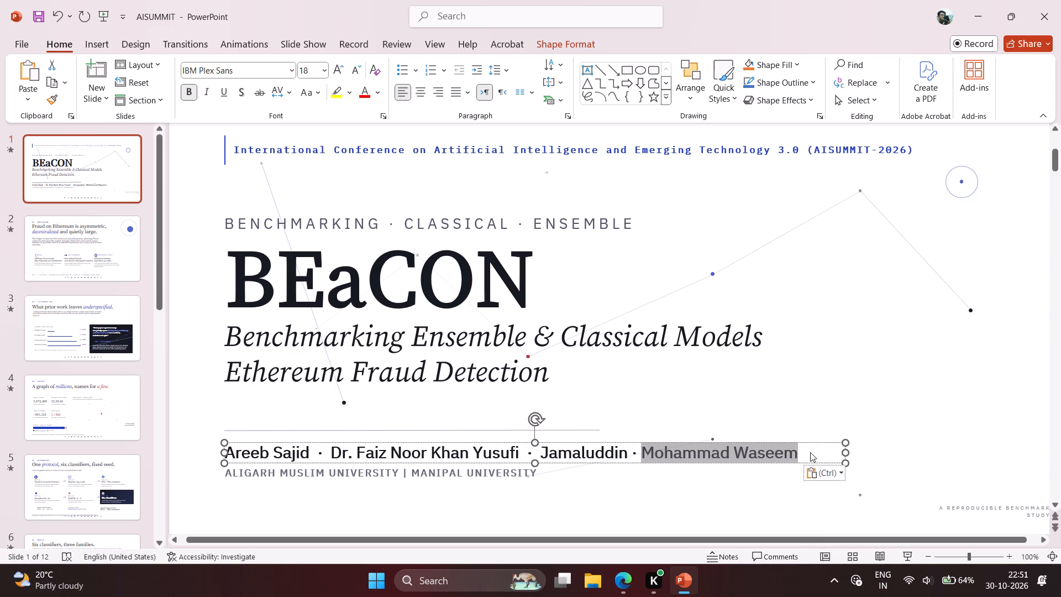
pyautogui.hotkey('ctrl', 'c')
pyautogui.click(332, 451)
pyautogui.hotkey('ctrl', 'v')
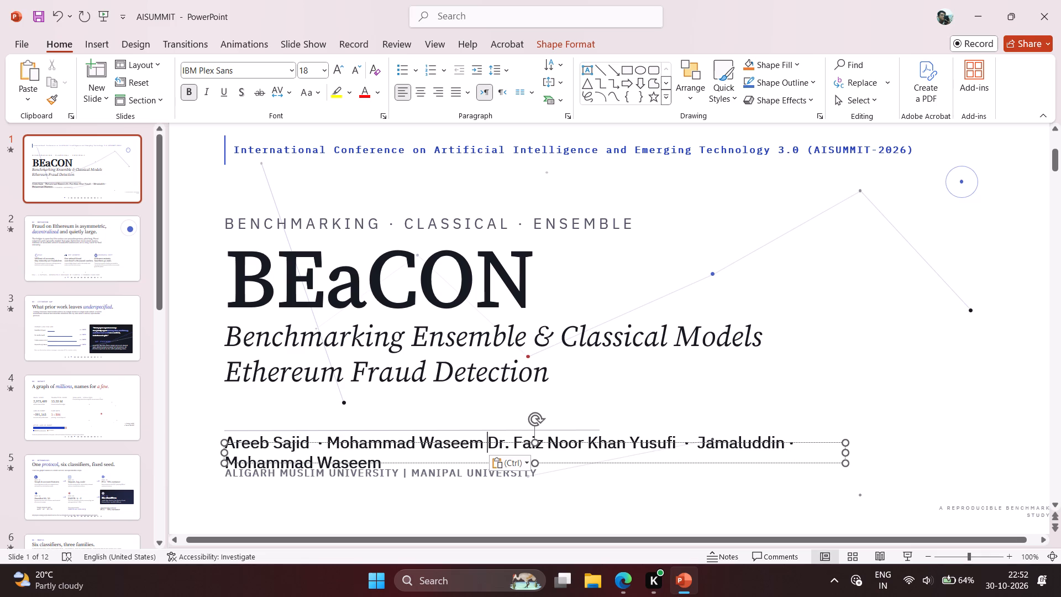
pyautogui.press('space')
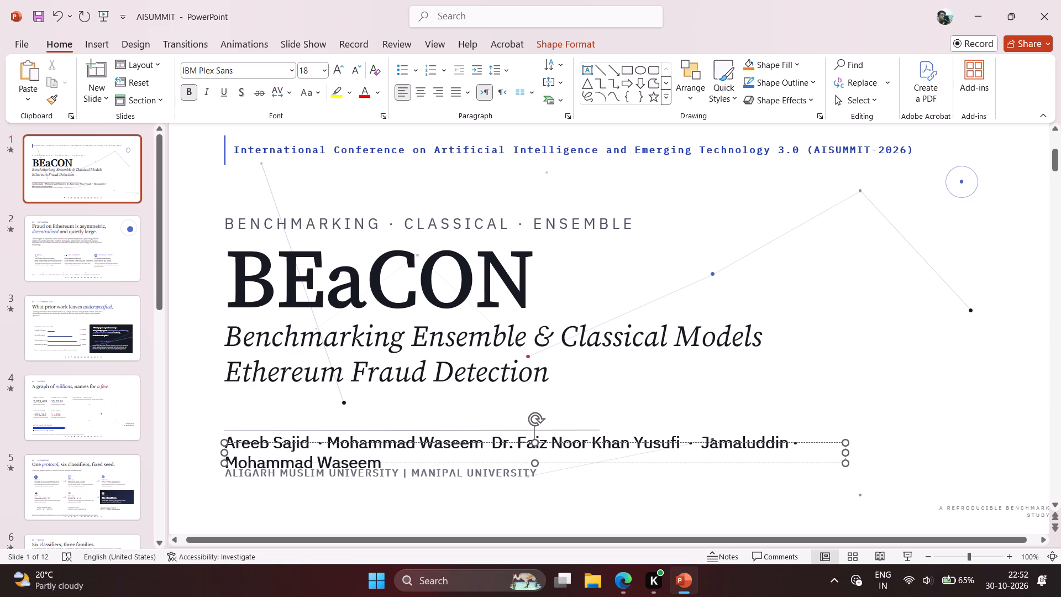
# Delete the duplicate author name at the end of the author line.
pyautogui.click(390, 458)
pyautogui.hotkey('ctrl', 'BackSpace')
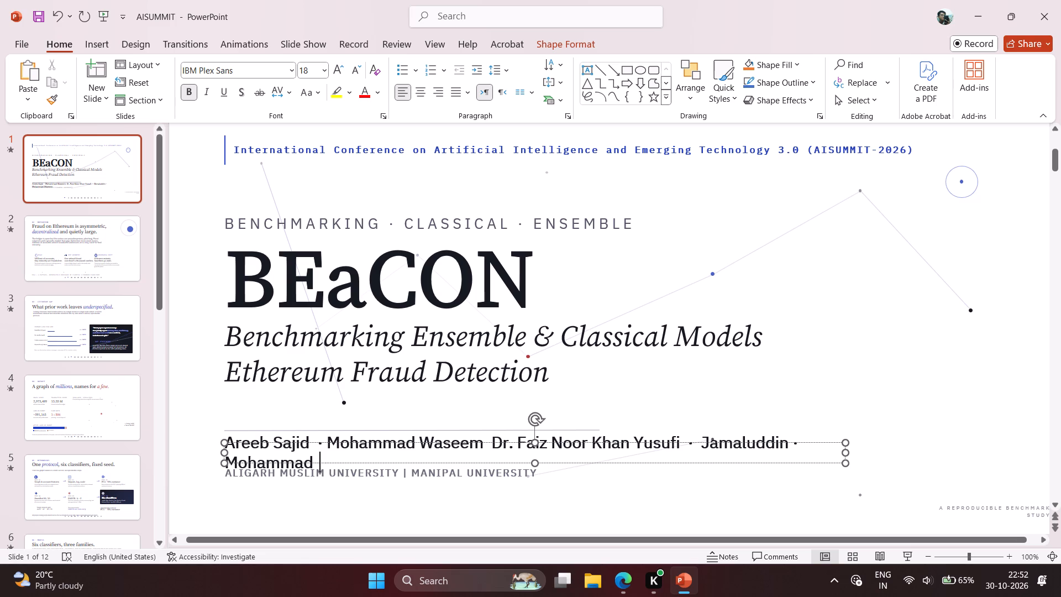
pyautogui.hotkey('ctrl', 'BackSpace')
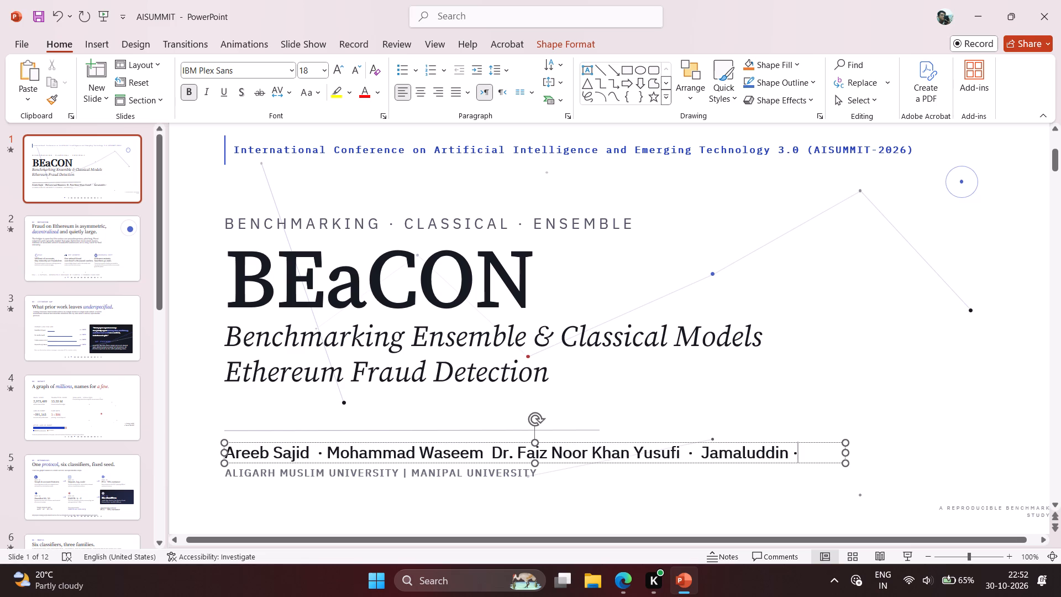
# Move the leftover separator dot from the end of the author line to between the second and third authors' names.
pyautogui.hotkey('shift', 'Left')
pyautogui.hotkey('ctrl', 'x')
pyautogui.press('Left')
pyautogui.press('Left')
pyautogui.press('Left')
pyautogui.press('Left')
pyautogui.press('Left')
pyautogui.press('Left')
pyautogui.press('Left')
pyautogui.press('Left')
pyautogui.press('Left')
pyautogui.press('Left')
pyautogui.press('Left')
pyautogui.press('Left')
pyautogui.press('Left')
pyautogui.press('Left')
pyautogui.press('Left')
pyautogui.press('Left')
pyautogui.press('Left')
pyautogui.press('Left')
pyautogui.press('Left')
pyautogui.press('Left')
pyautogui.press('Left')
pyautogui.press('Left')
pyautogui.press('Left')
pyautogui.hotkey('ctrl', 'v')
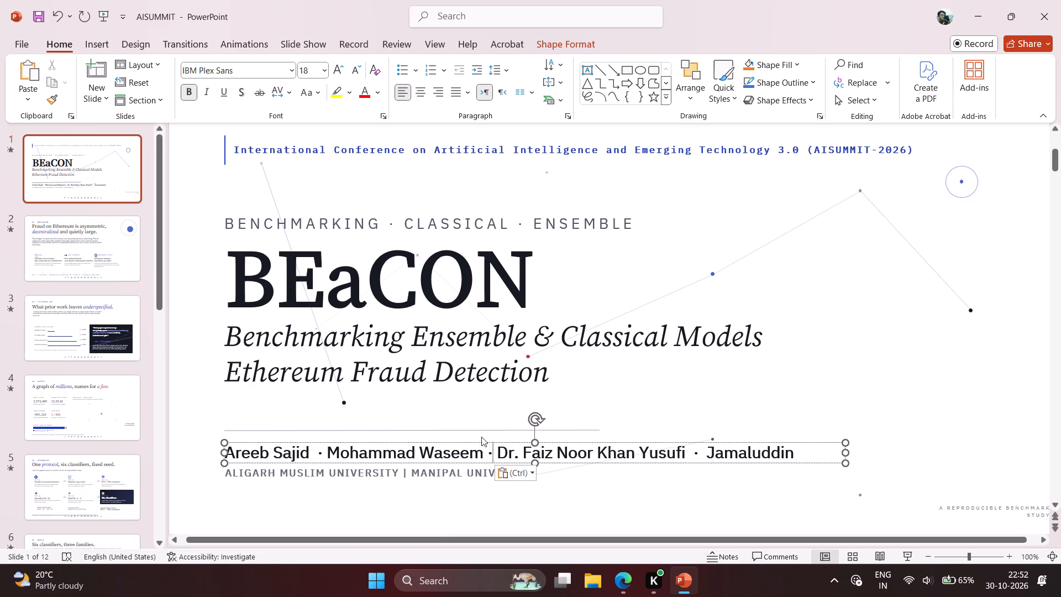
# Nudge the author names text box slightly upward, away from the university affiliation line, and deselect it.
pyautogui.moveTo(482, 441); pyautogui.dragTo(482, 436)
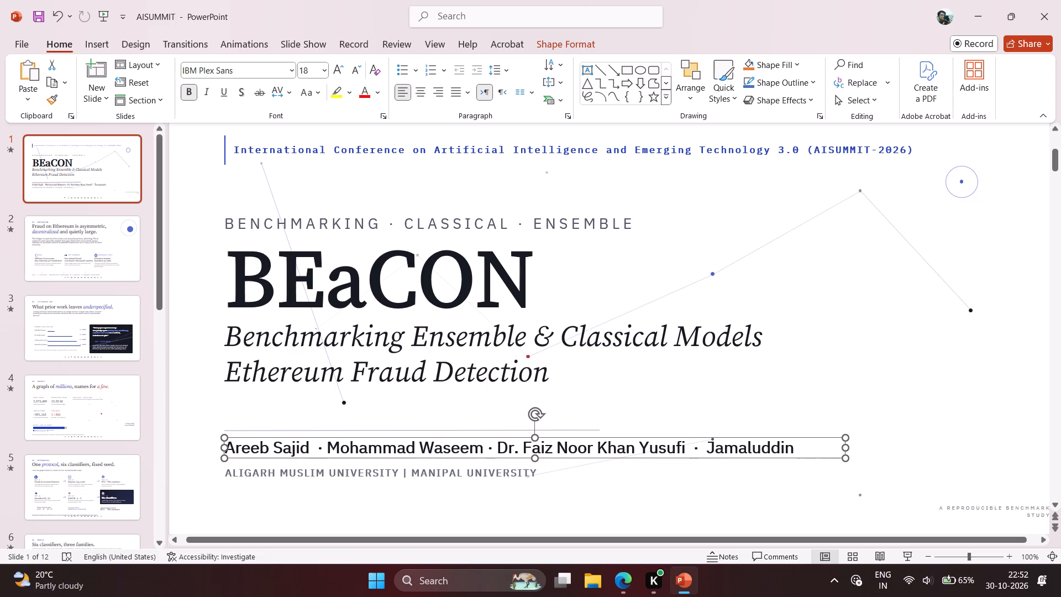
pyautogui.click(484, 499)
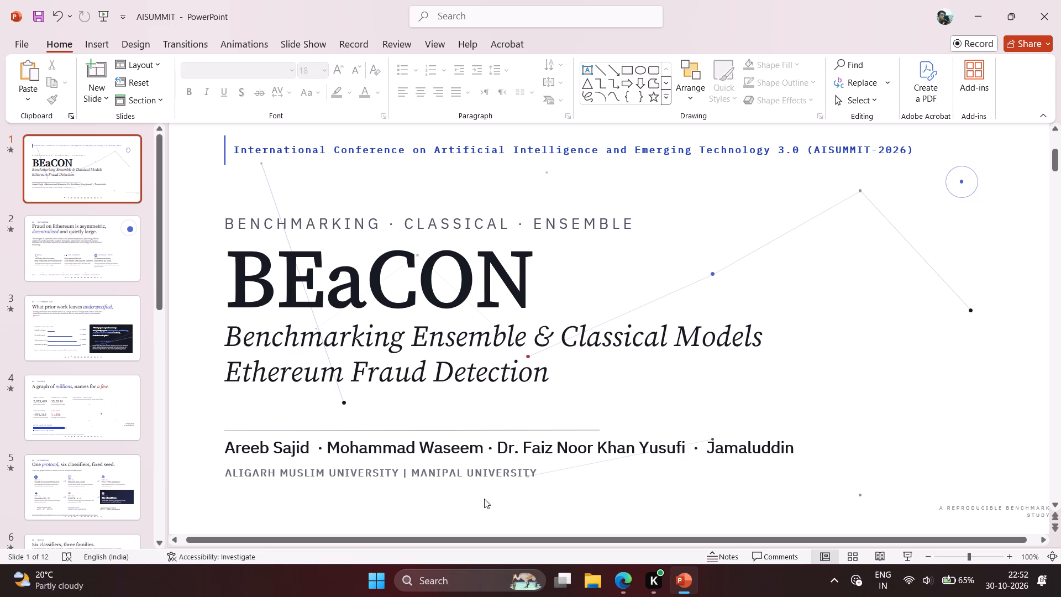
# Preview the title slide and the Motivation slide in the slide show, and return to editing.
pyautogui.click(910, 561)
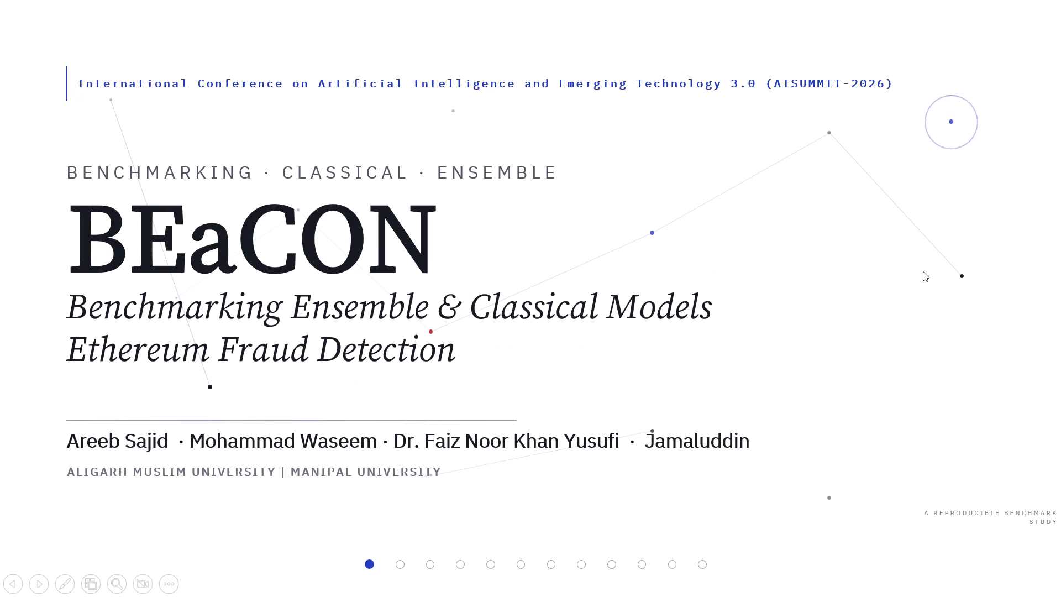
pyautogui.press('Right')
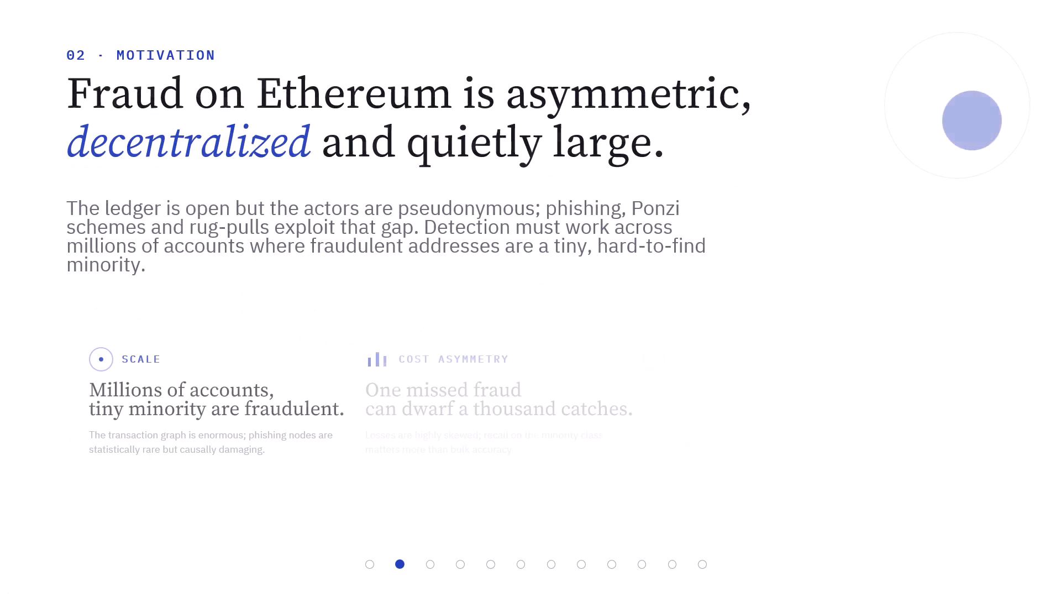
pyautogui.press('Escape')
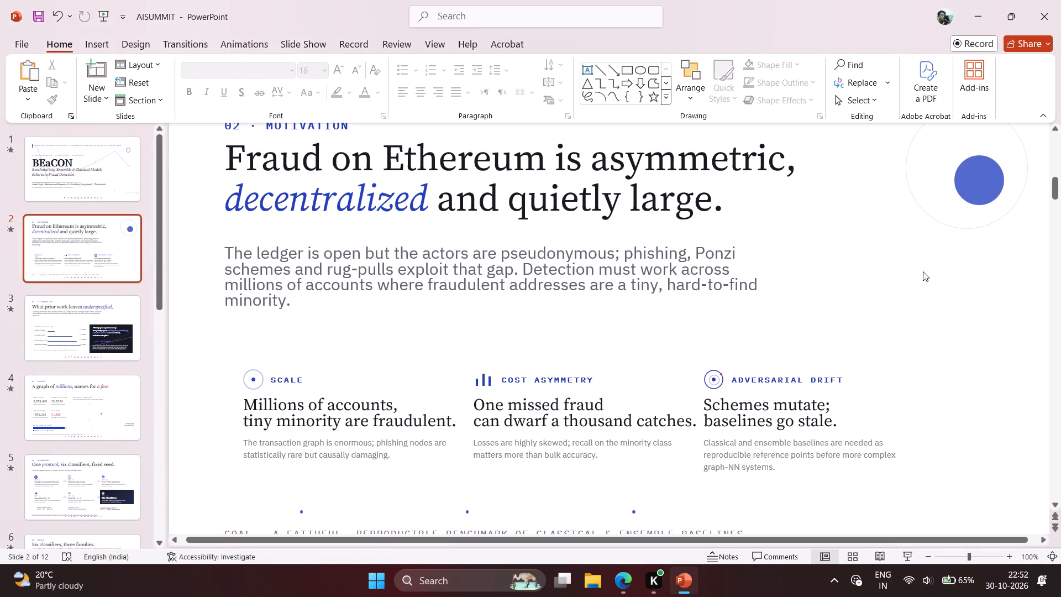
# Back in PowerPoint, review the title slide and the Motivation, Literature Gap and Dataset slides.
pyautogui.scroll(1, 923, 271)
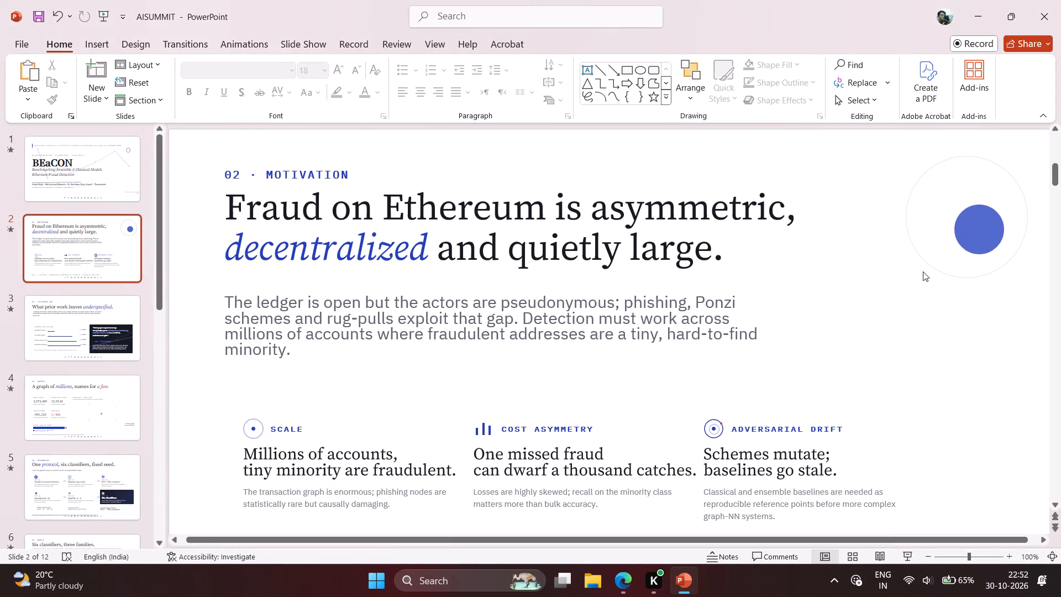
pyautogui.press('Up')
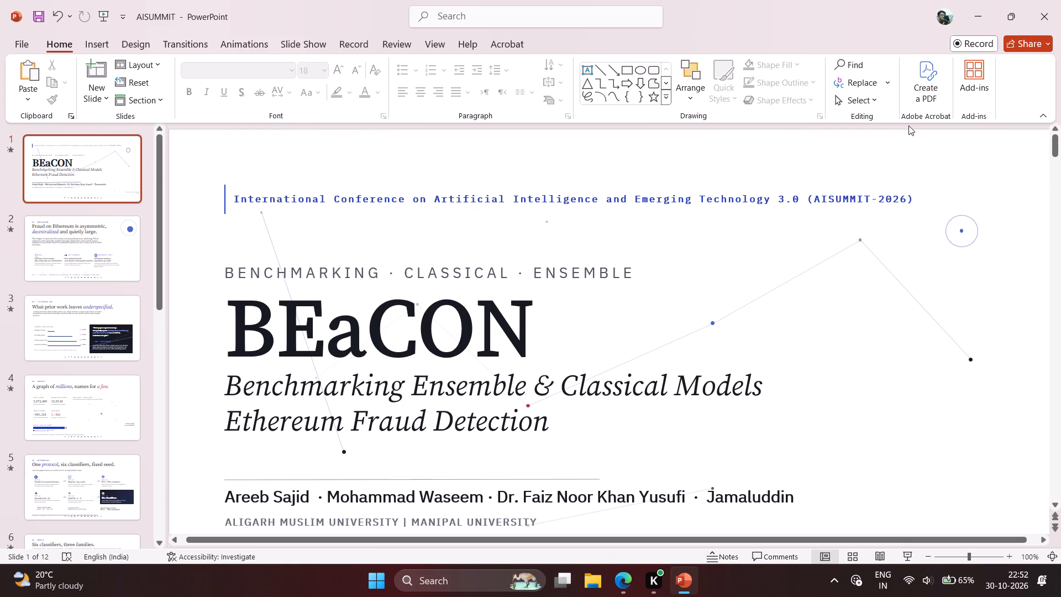
pyautogui.press('Down')
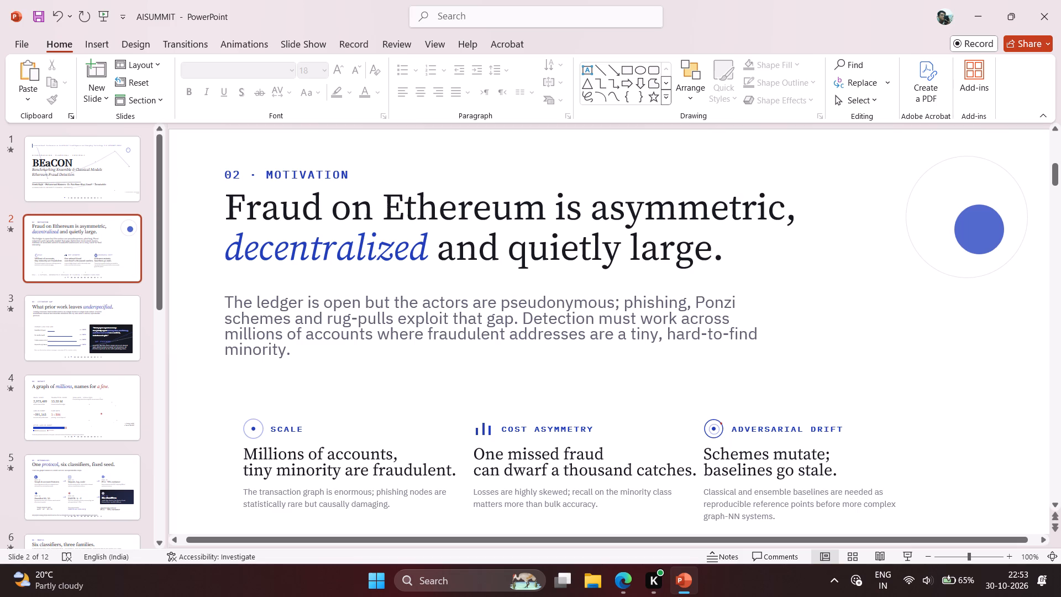
pyautogui.click(344, 451)
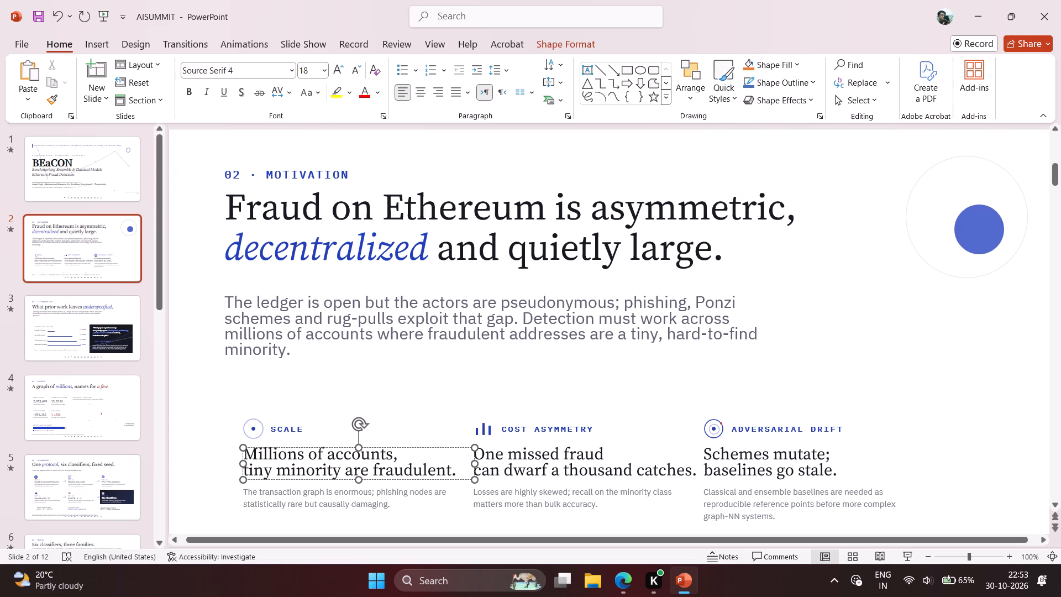
pyautogui.click(216, 406)
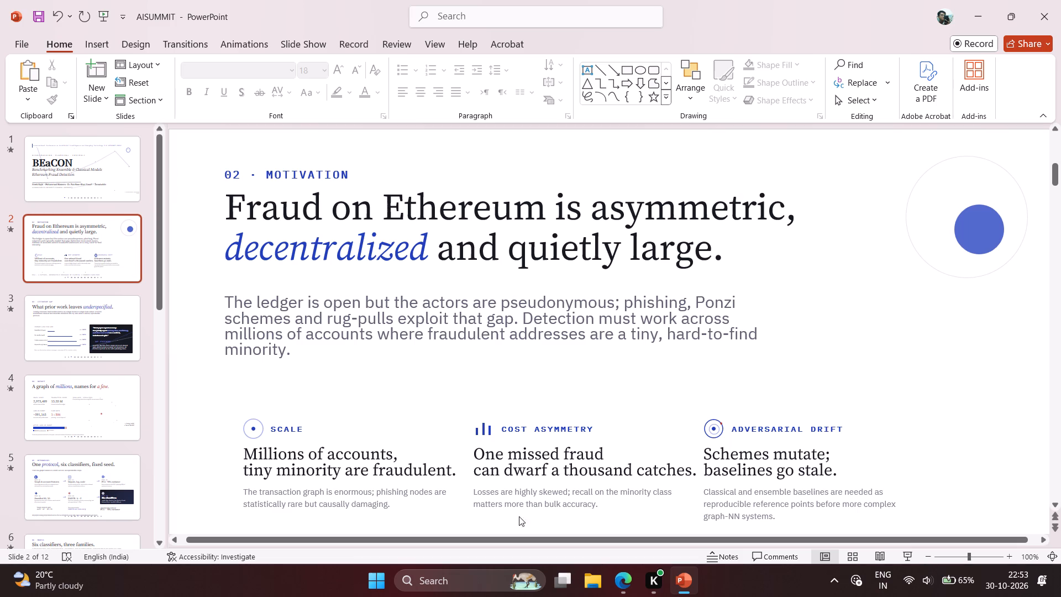
pyautogui.click(67, 341)
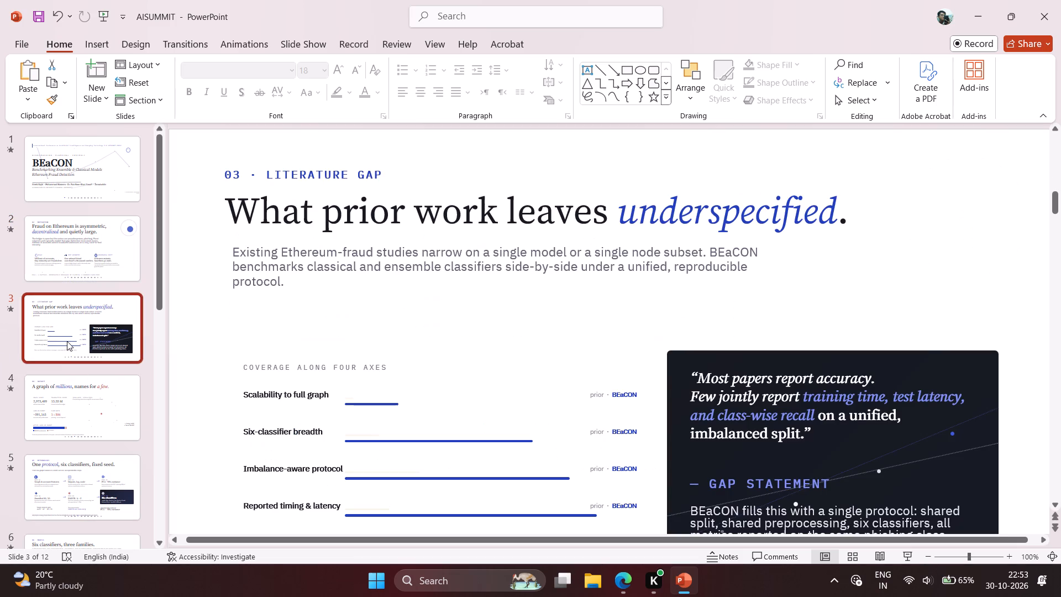
pyautogui.scroll(-1, 67, 341)
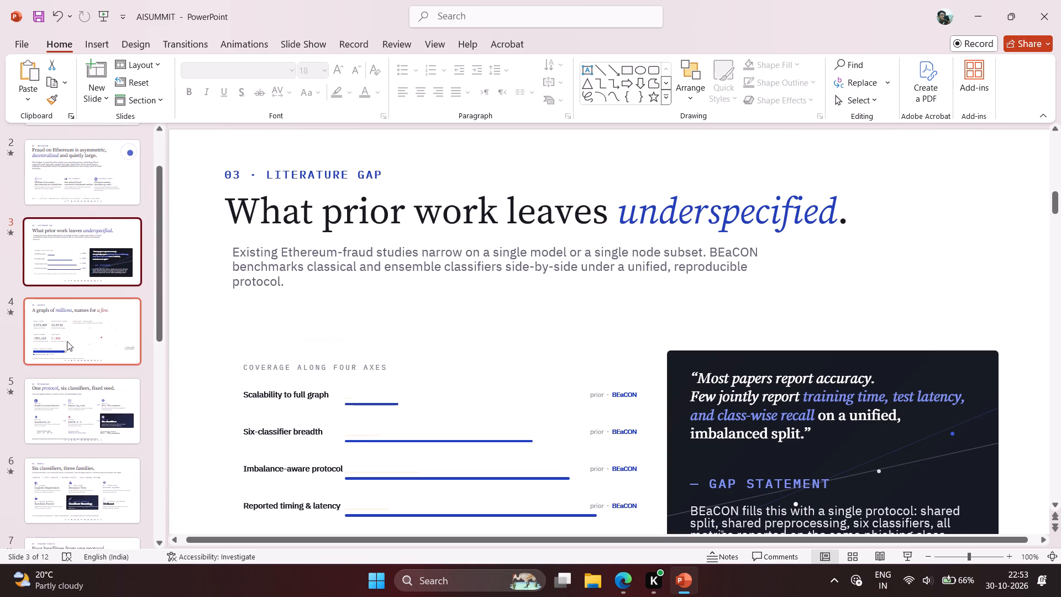
pyautogui.click(271, 375)
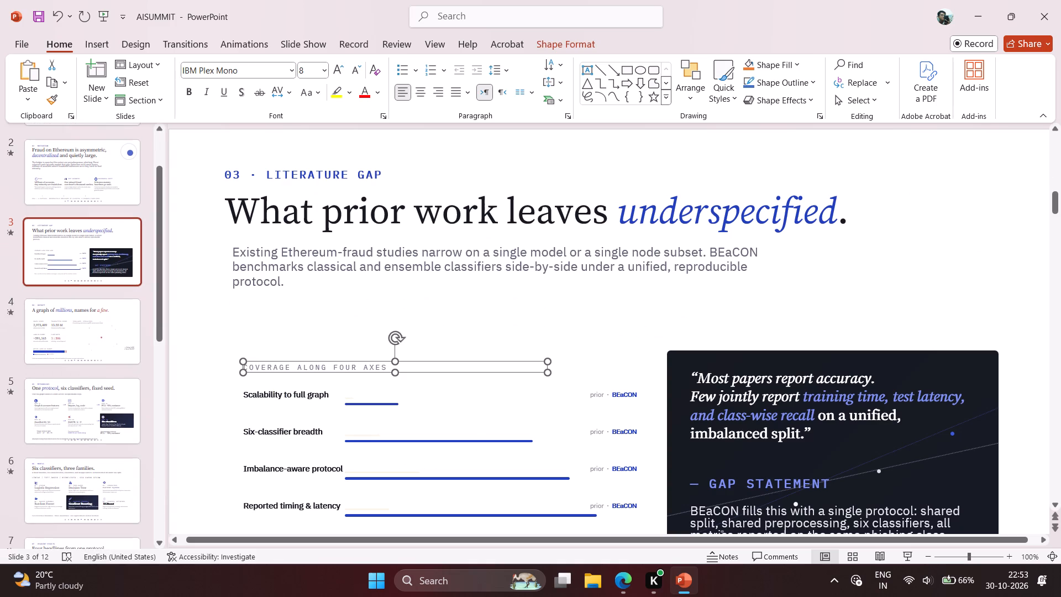
pyautogui.scroll(-1, 271, 375)
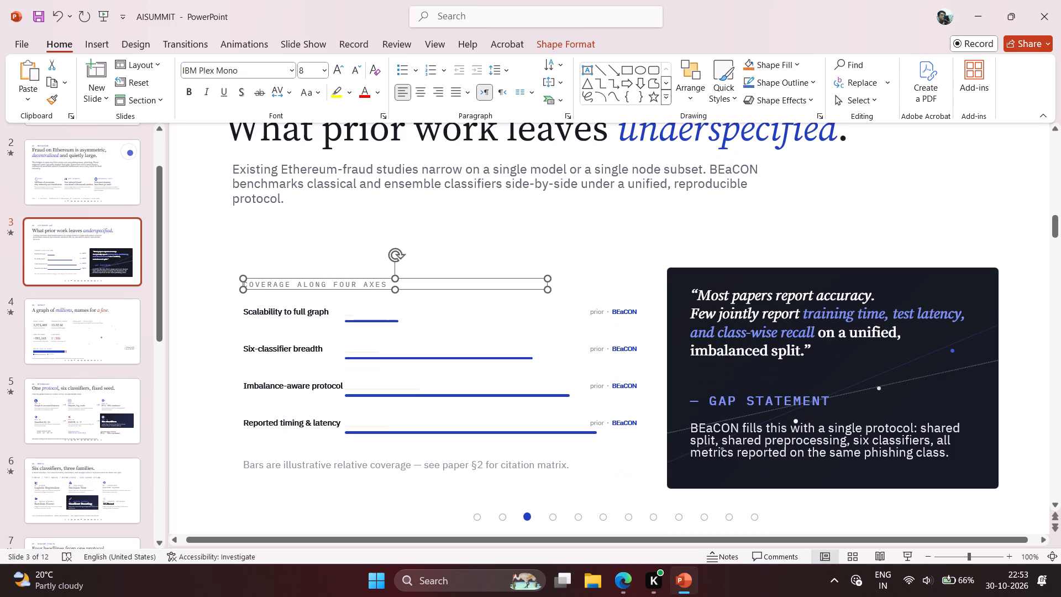
pyautogui.scroll(-1, 271, 375)
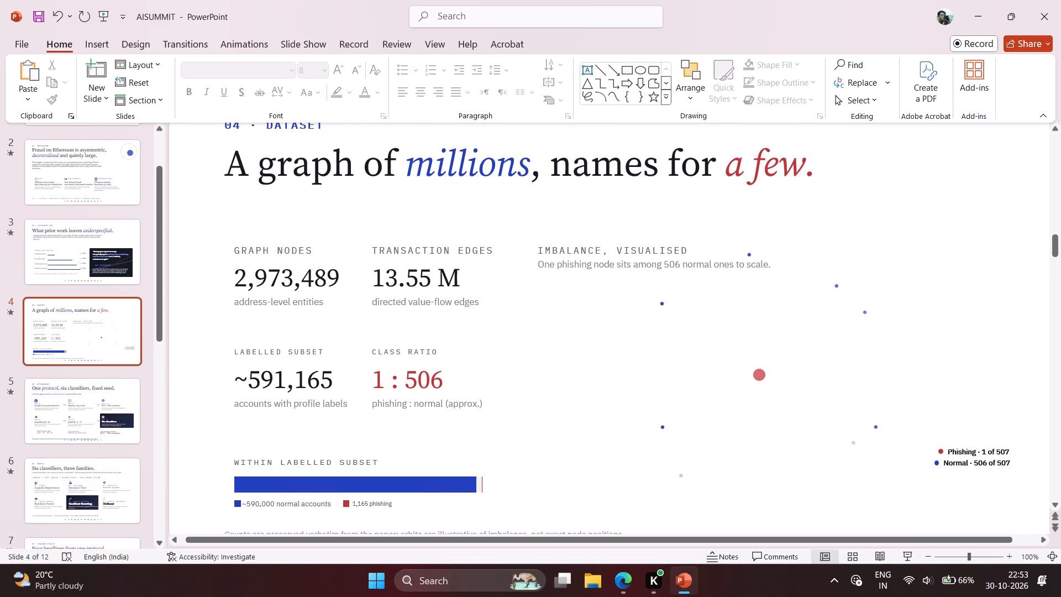
# Review the Methodology slide and look back at the Dataset slide.
pyautogui.scroll(-1, 271, 375)
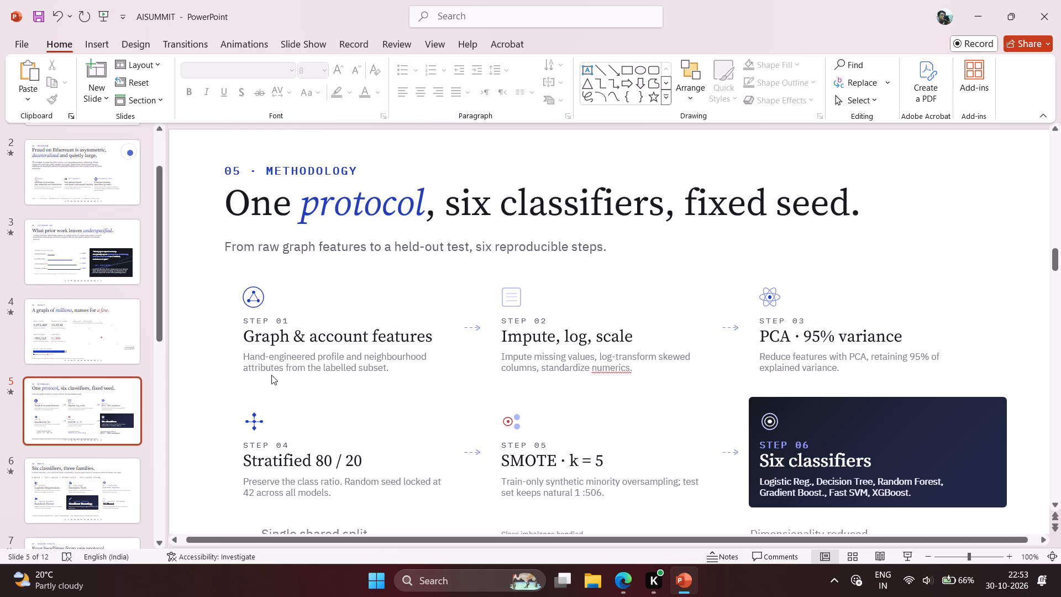
pyautogui.scroll(-1, 271, 375)
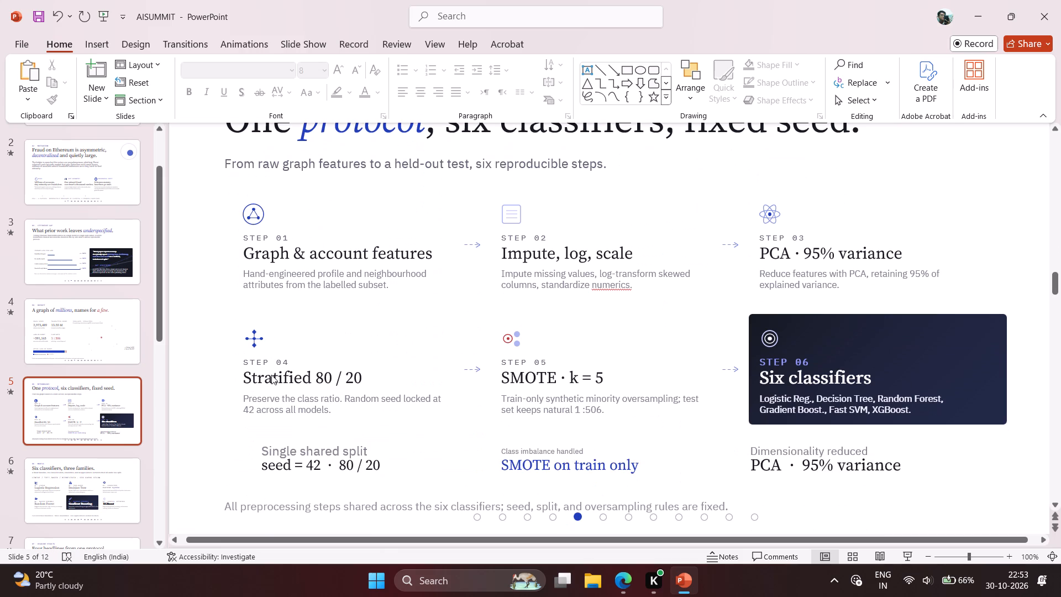
pyautogui.scroll(1, 271, 375)
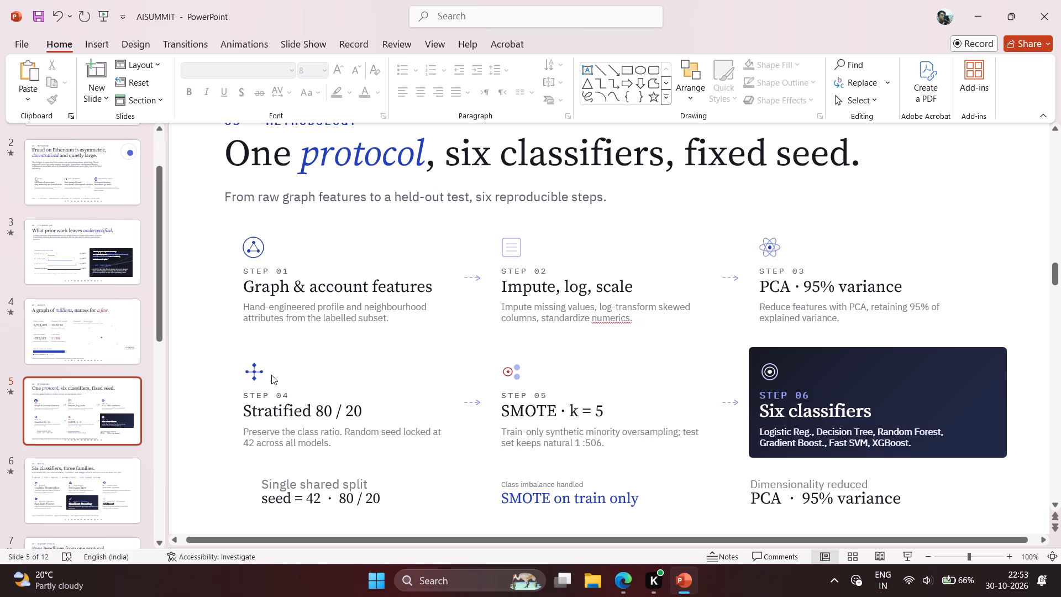
pyautogui.scroll(1, 271, 375)
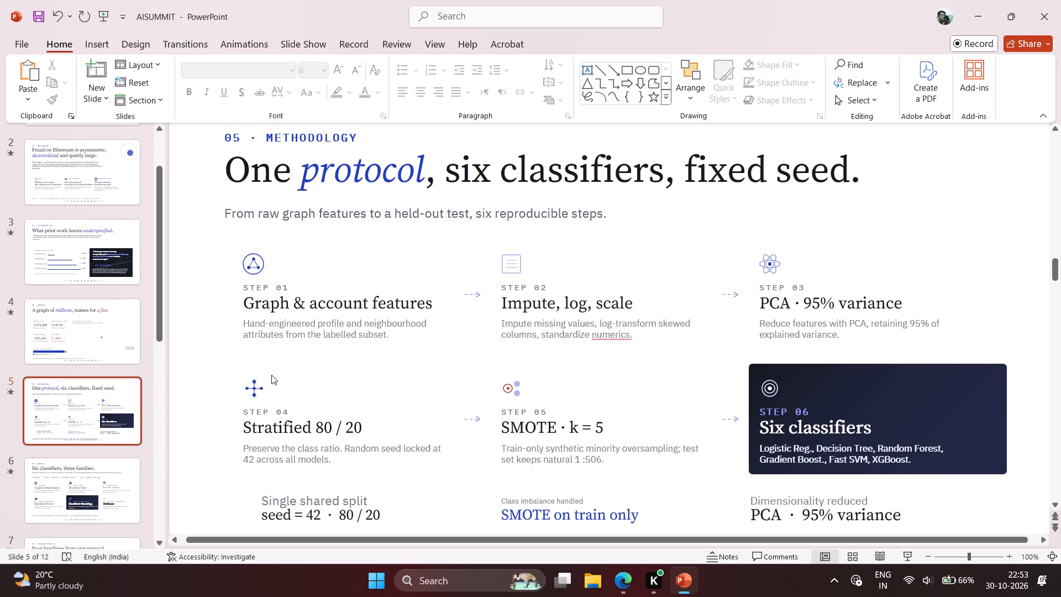
pyautogui.scroll(2, 271, 375)
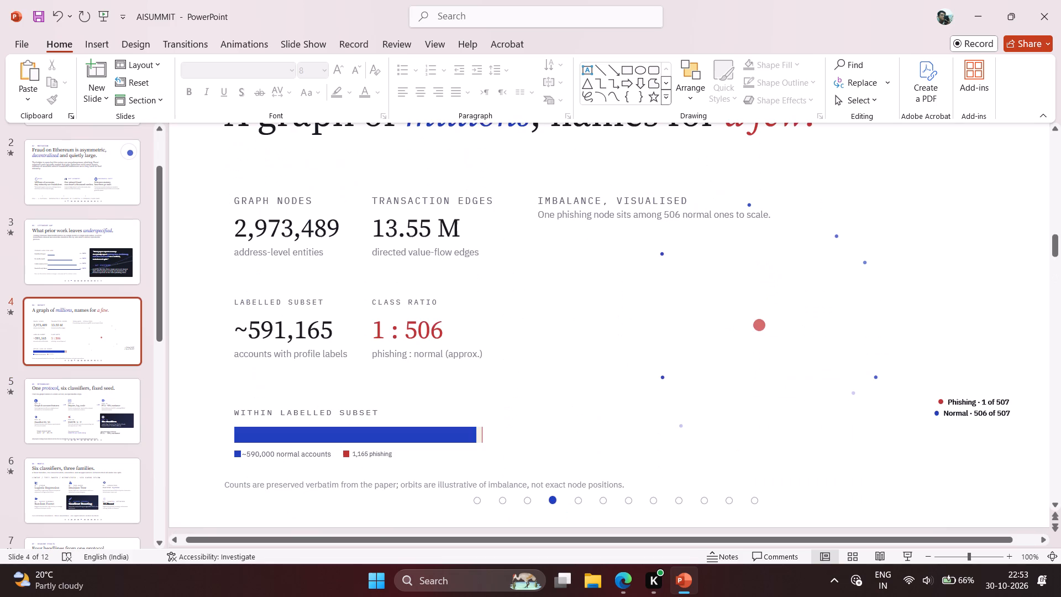
pyautogui.scroll(2, 271, 375)
# Switch to Edge.
pyautogui.click(633, 591)
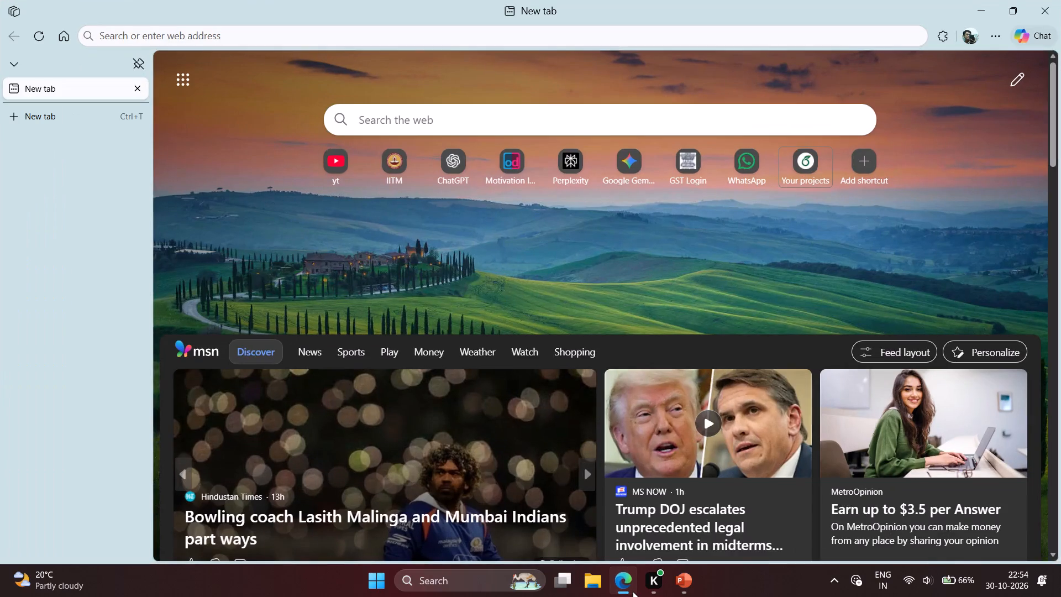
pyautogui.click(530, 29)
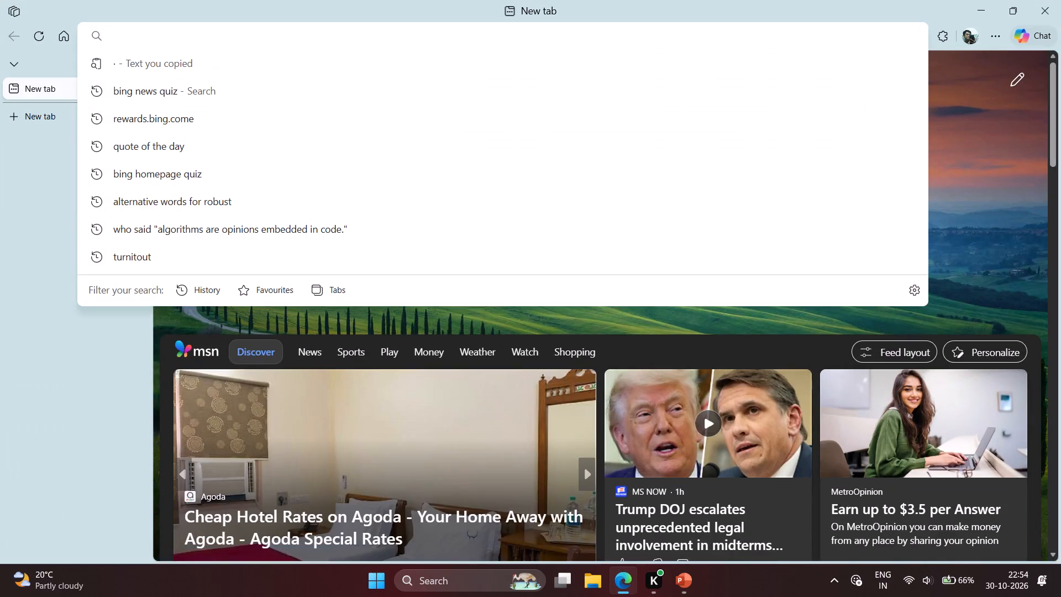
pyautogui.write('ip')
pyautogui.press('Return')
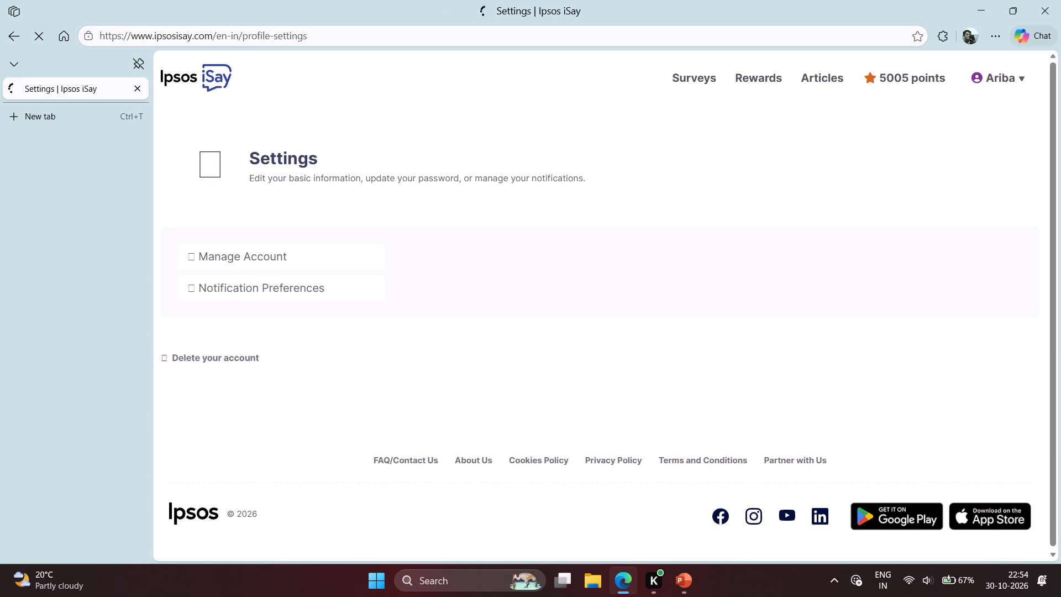
# Go to the Overleaf projects page and open the ICCDA_FRAUD project.
pyautogui.click(516, 35)
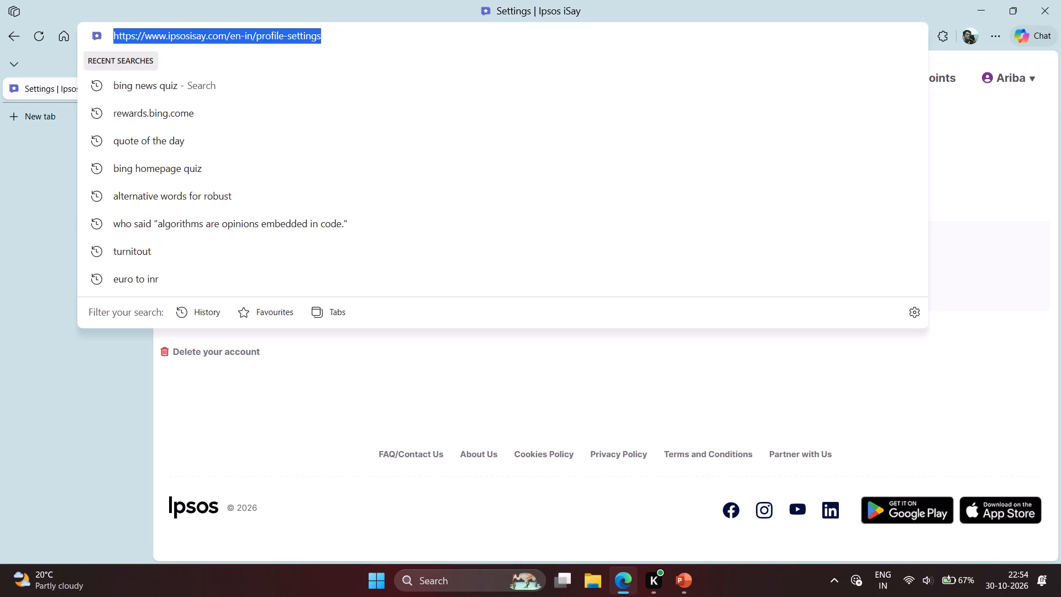
pyautogui.write('over')
pyautogui.press('Return')
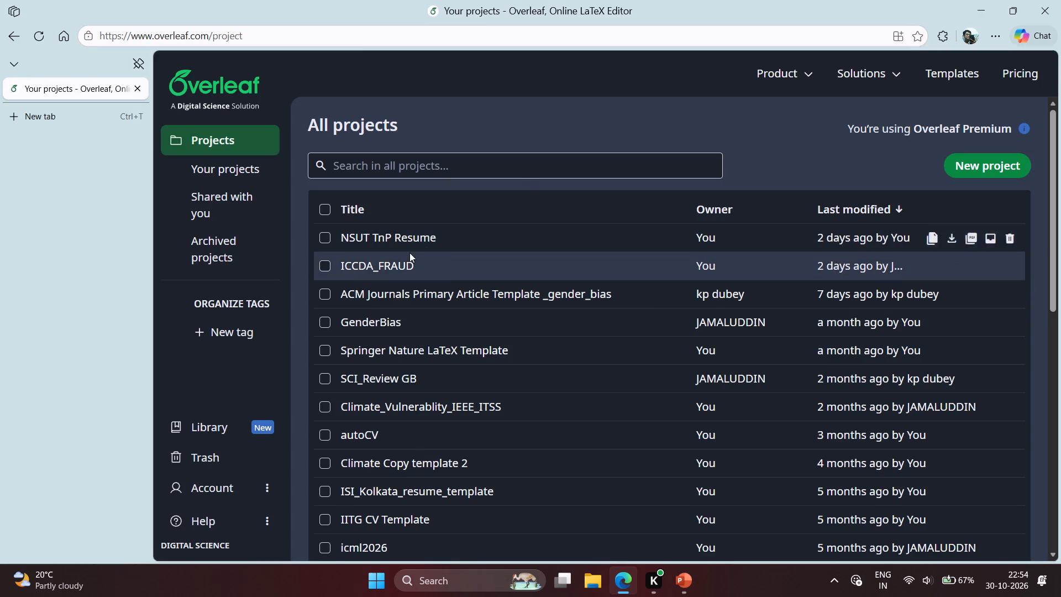
pyautogui.click(395, 260)
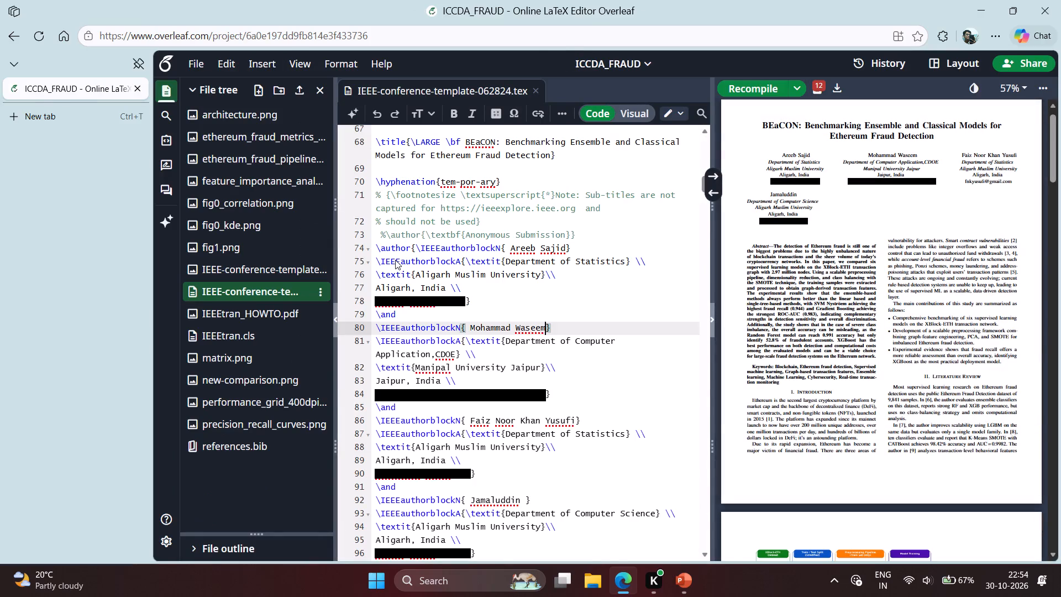
# Read through the paper's LaTeX source from the author block to the Dataset and Graph Structure subsection.
pyautogui.scroll(-4, 553, 327)
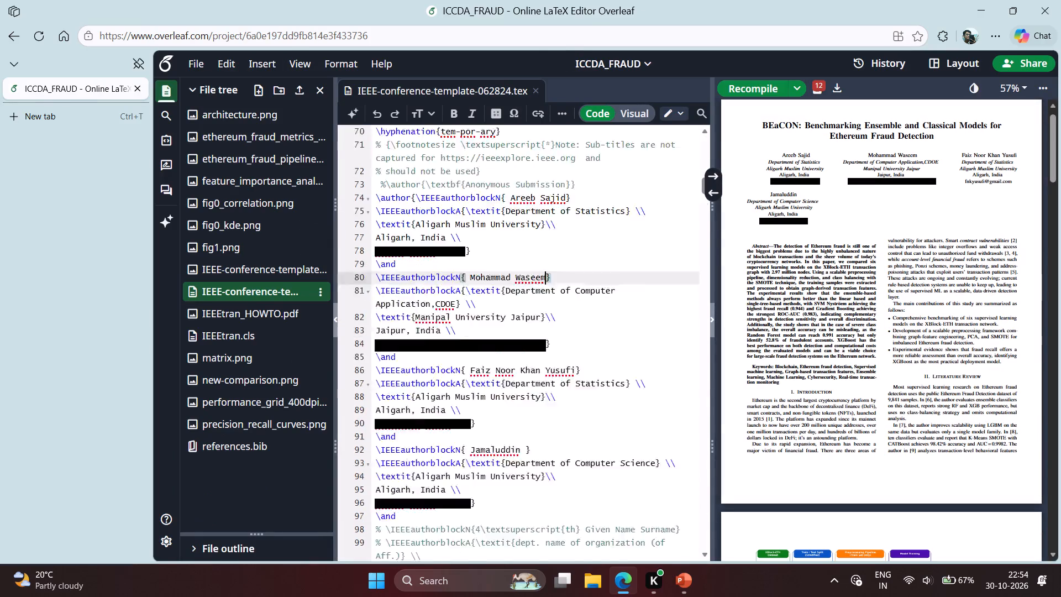
pyautogui.scroll(-8, 553, 327)
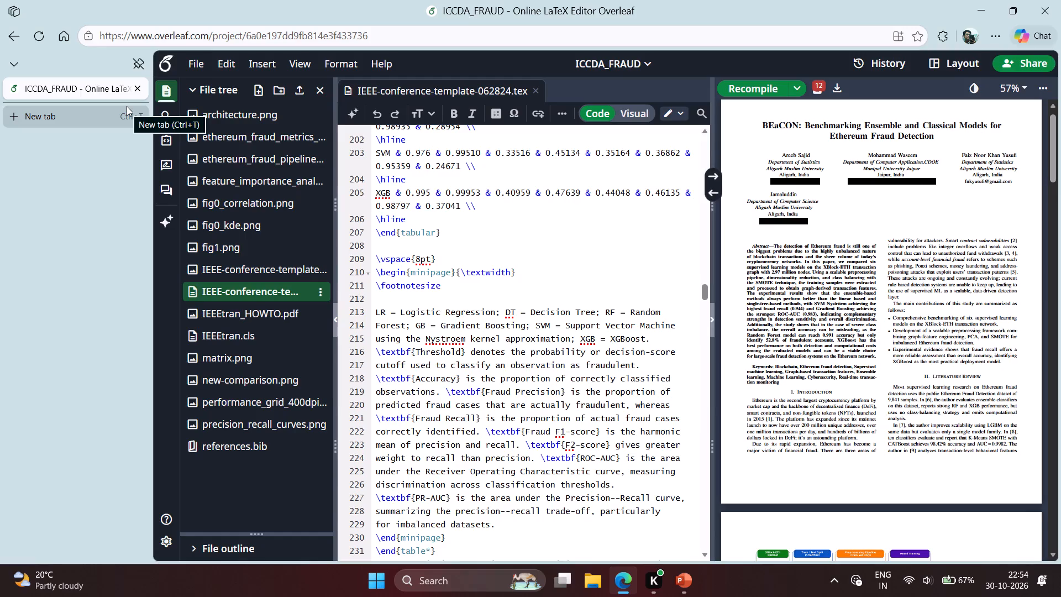
pyautogui.scroll(-1, 127, 106)
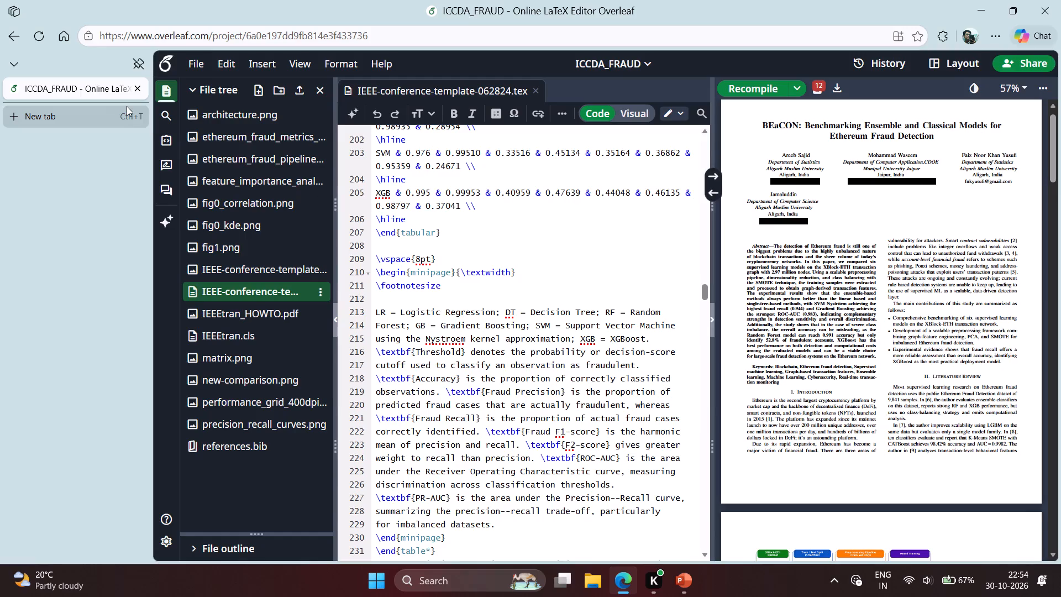
pyautogui.scroll(-2, 424, 258)
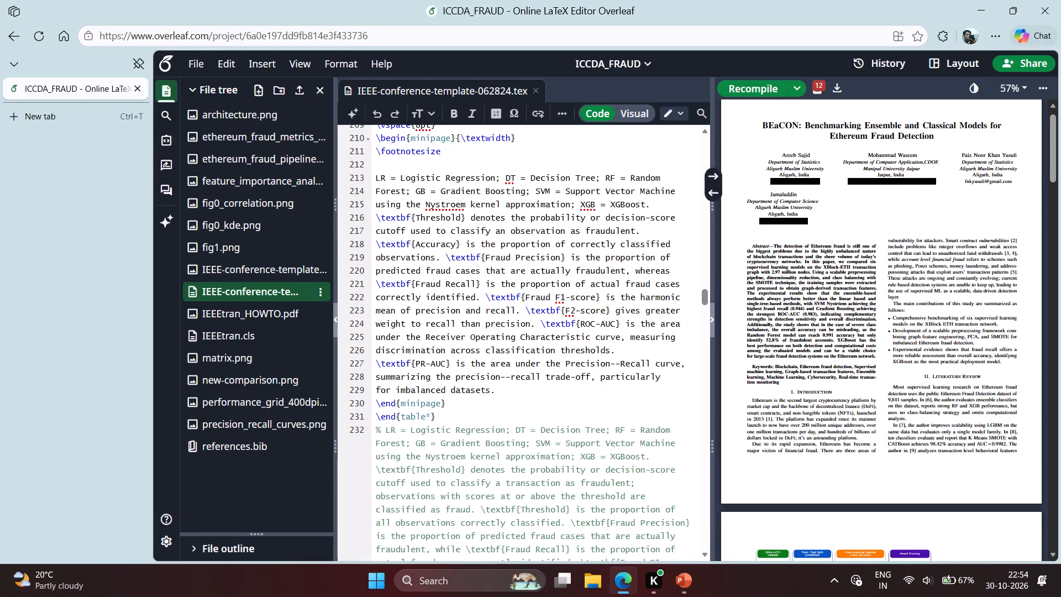
pyautogui.scroll(-1, 424, 258)
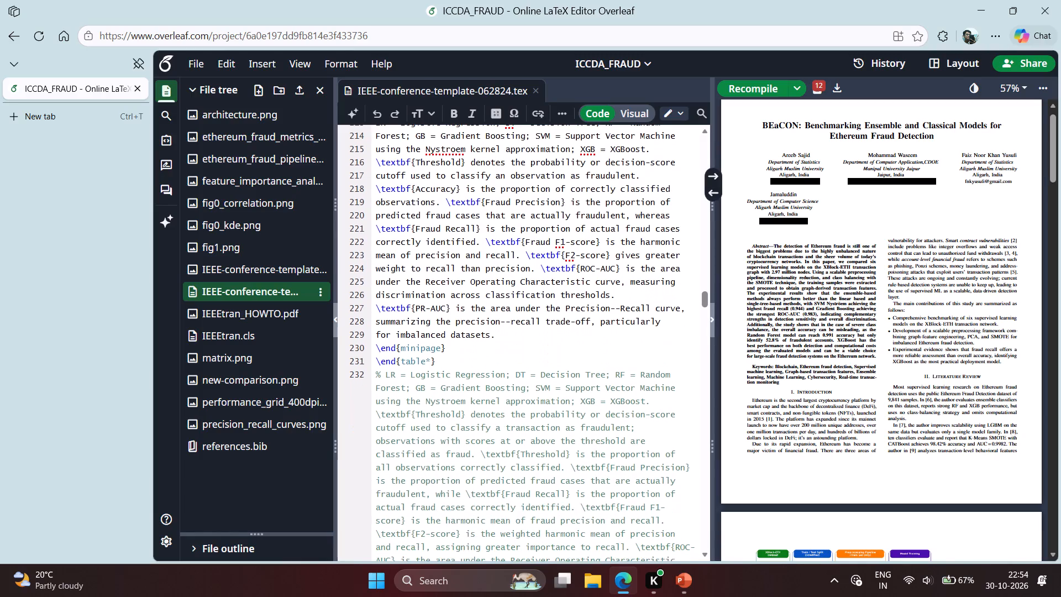
pyautogui.scroll(-13, 424, 258)
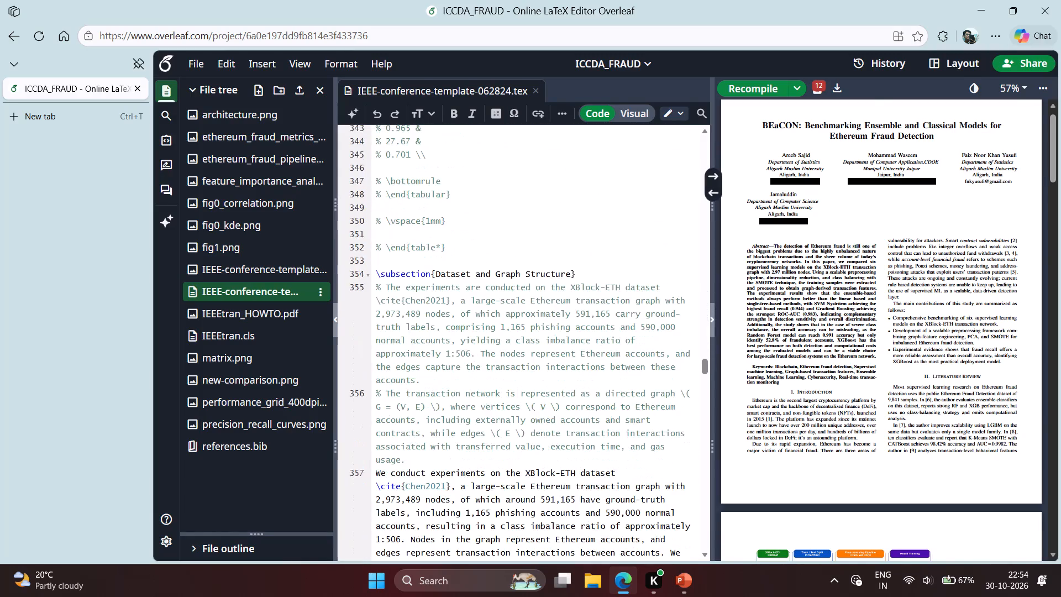
# Look through the compiled PDF's last pages, enlarging the view, to find the start of the reference list.
pyautogui.scroll(-20, 829, 363)
pyautogui.scroll(-6, 829, 363)
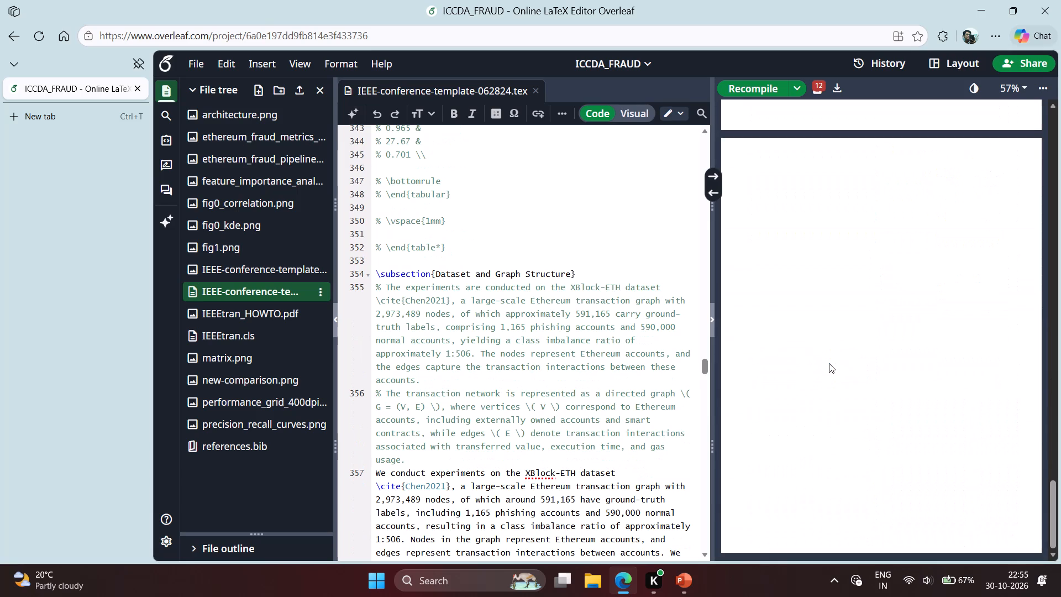
pyautogui.scroll(9, 829, 363)
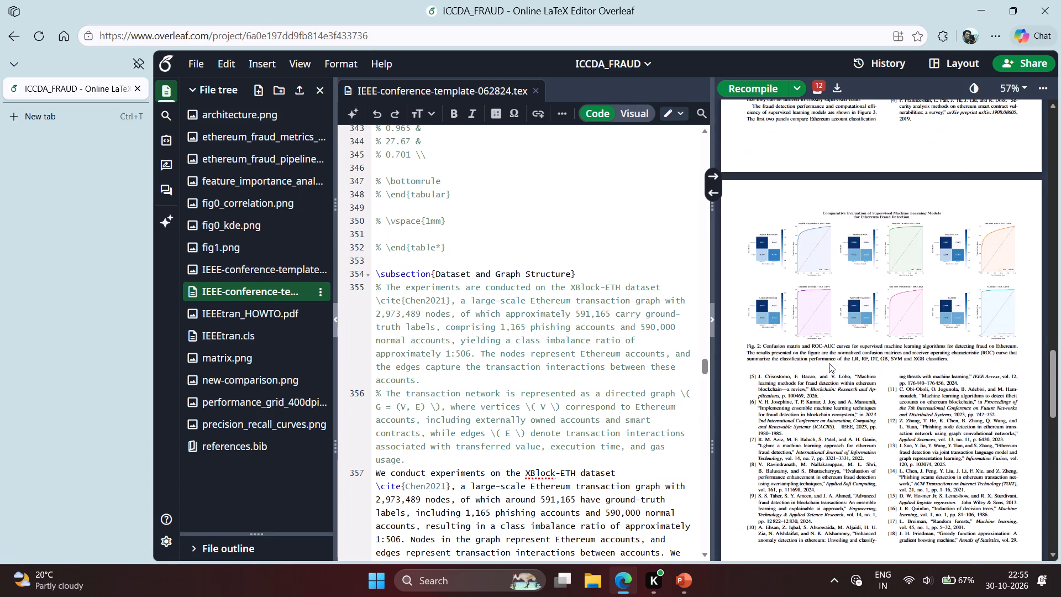
pyautogui.scroll(-7, 829, 363)
pyautogui.scroll(5, 829, 363)
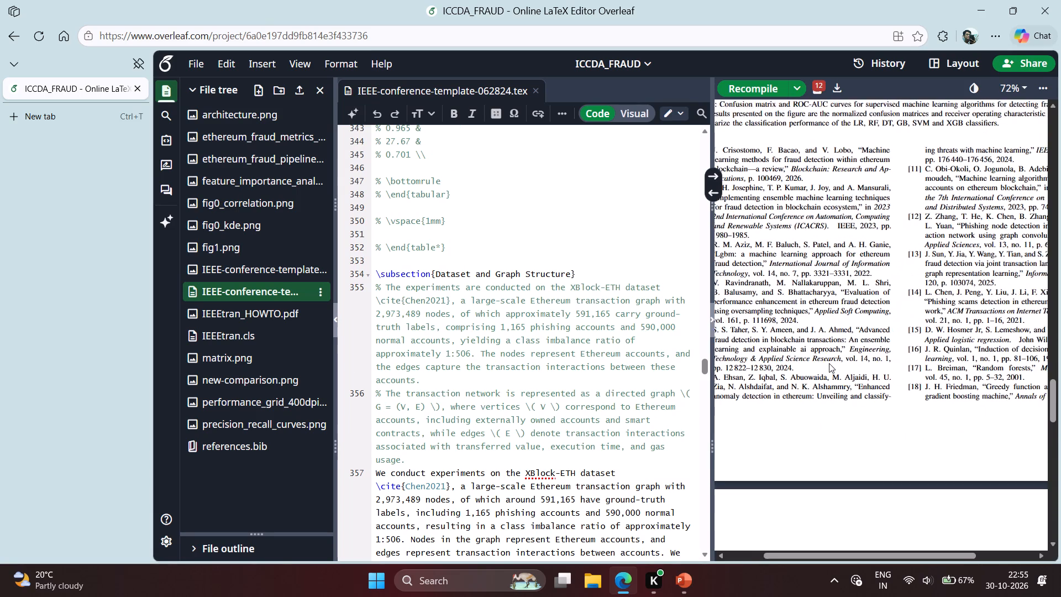
pyautogui.scroll(8, 829, 363)
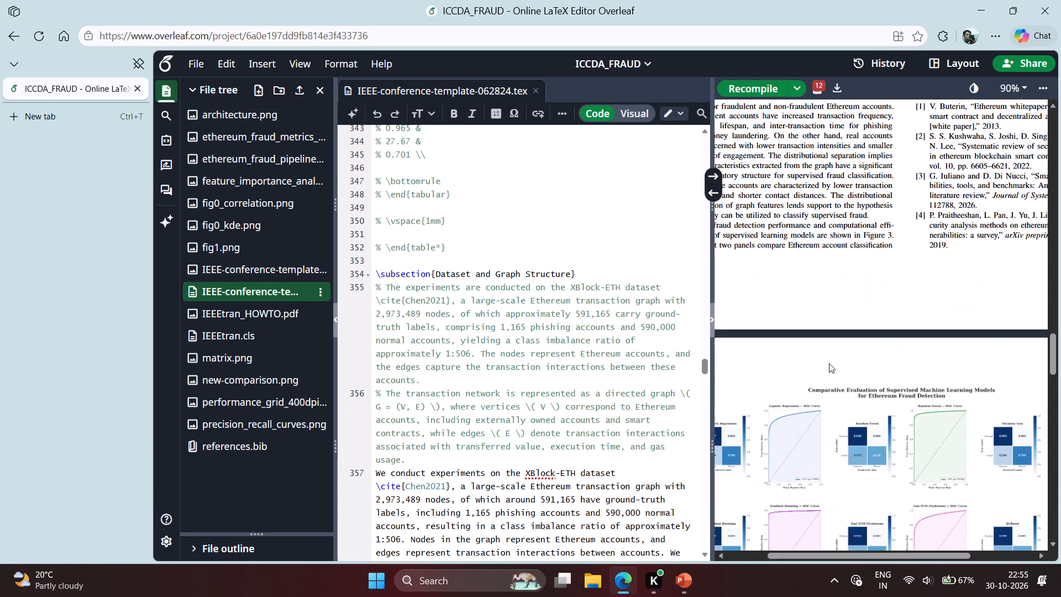
pyautogui.scroll(2, 829, 363)
pyautogui.hscroll(-2, 829, 363)
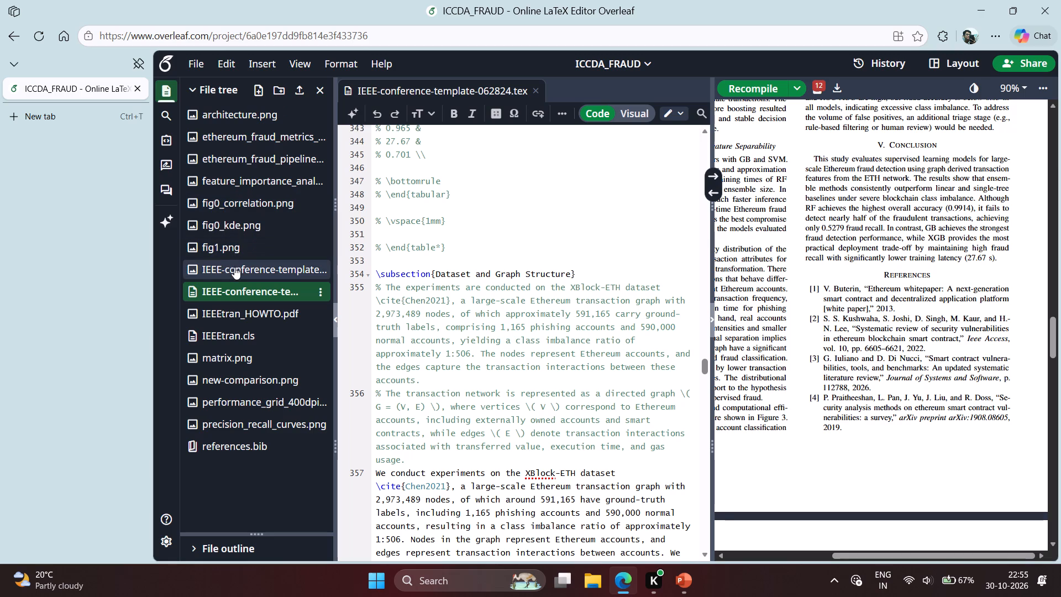
# Open the references.bib file to check its entries, and close it again.
pyautogui.click(256, 448)
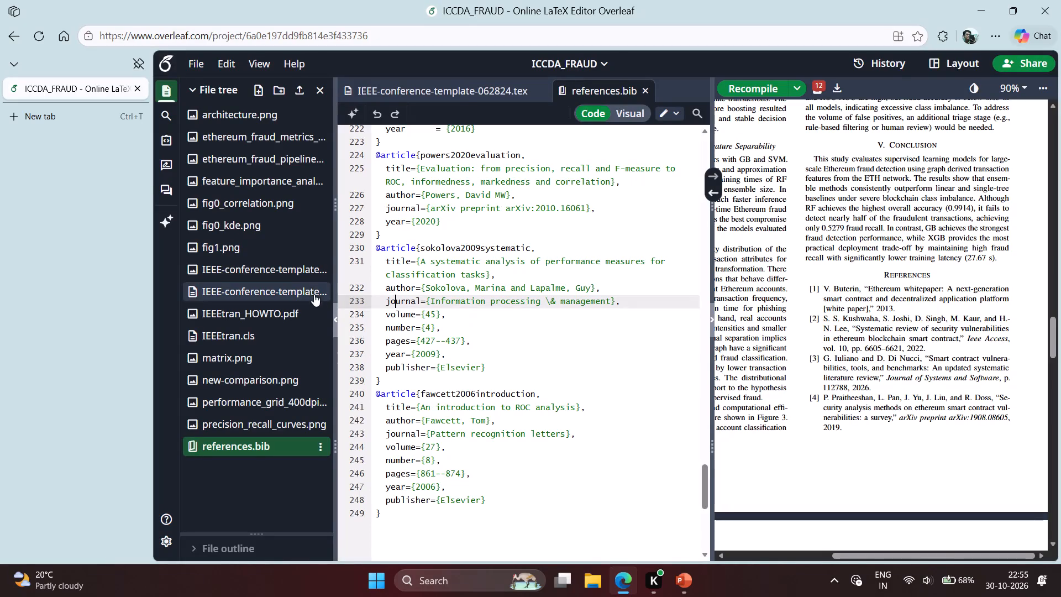
pyautogui.click(643, 92)
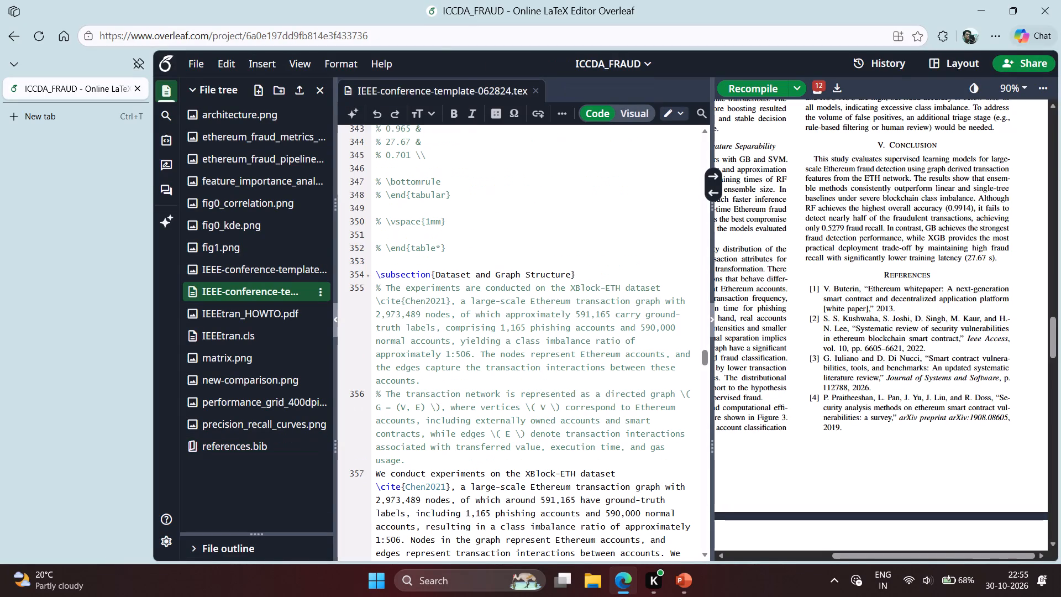
# Examine the conclusion, the reference list and the model evaluation figures in the compiled PDF.
pyautogui.scroll(-1, 815, 286)
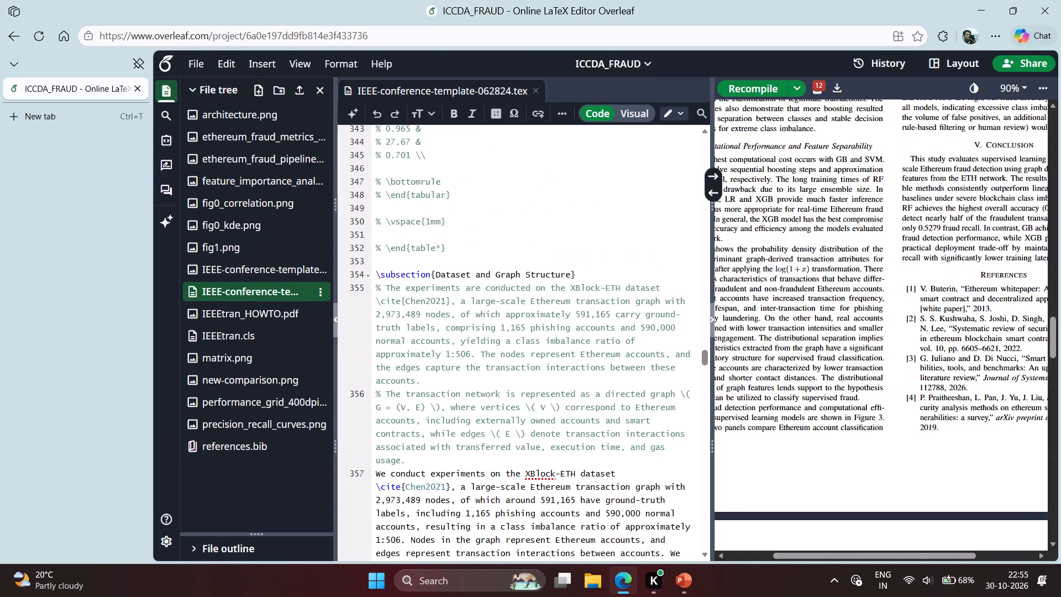
pyautogui.scroll(-5, 815, 286)
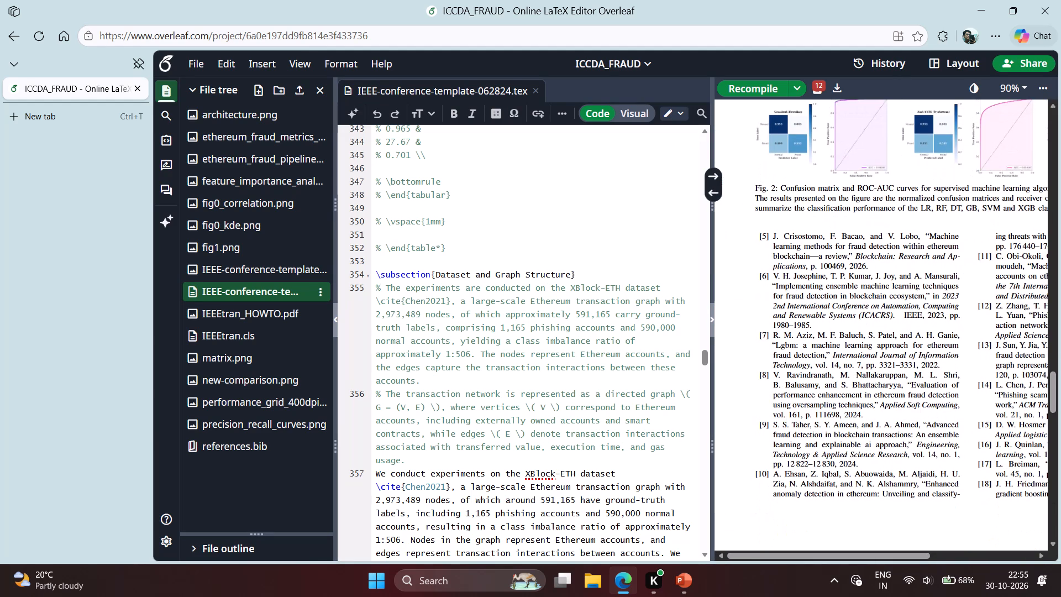
pyautogui.scroll(3, 815, 286)
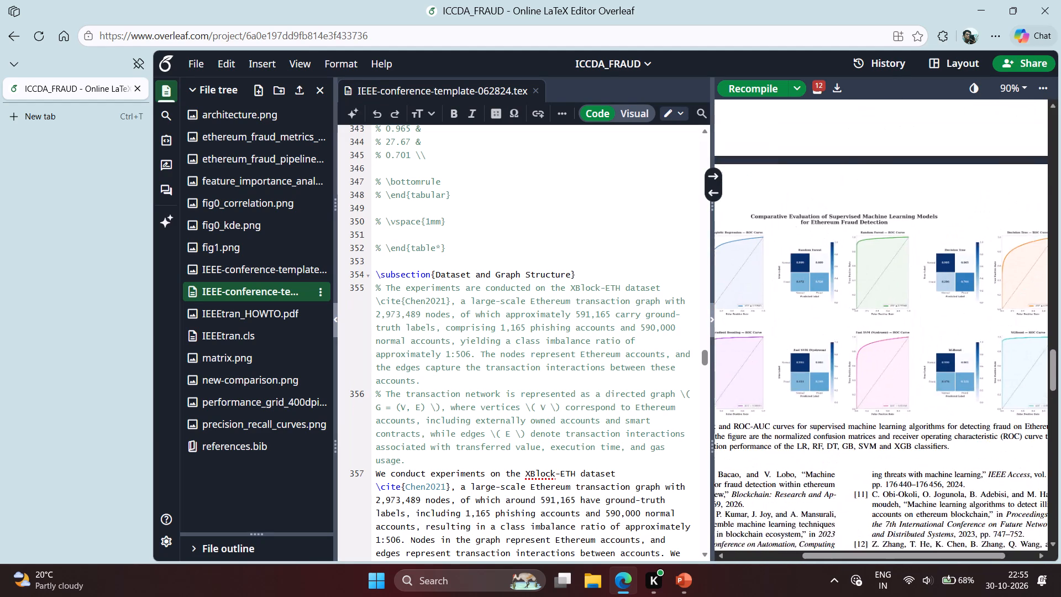
pyautogui.scroll(-4, 815, 286)
pyautogui.scroll(1, 815, 286)
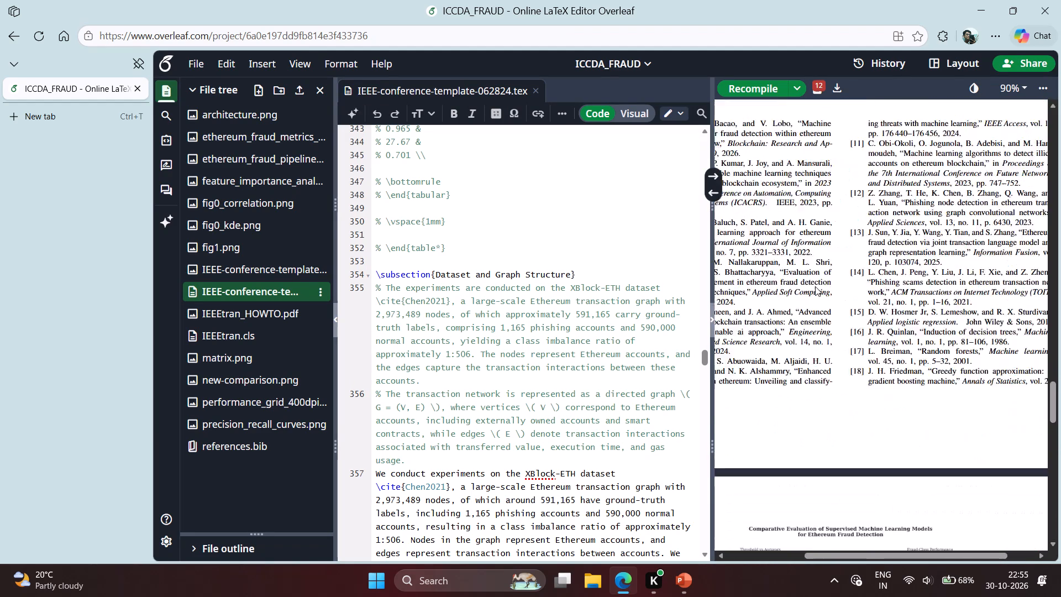
pyautogui.scroll(7, 815, 286)
pyautogui.scroll(-1, 815, 286)
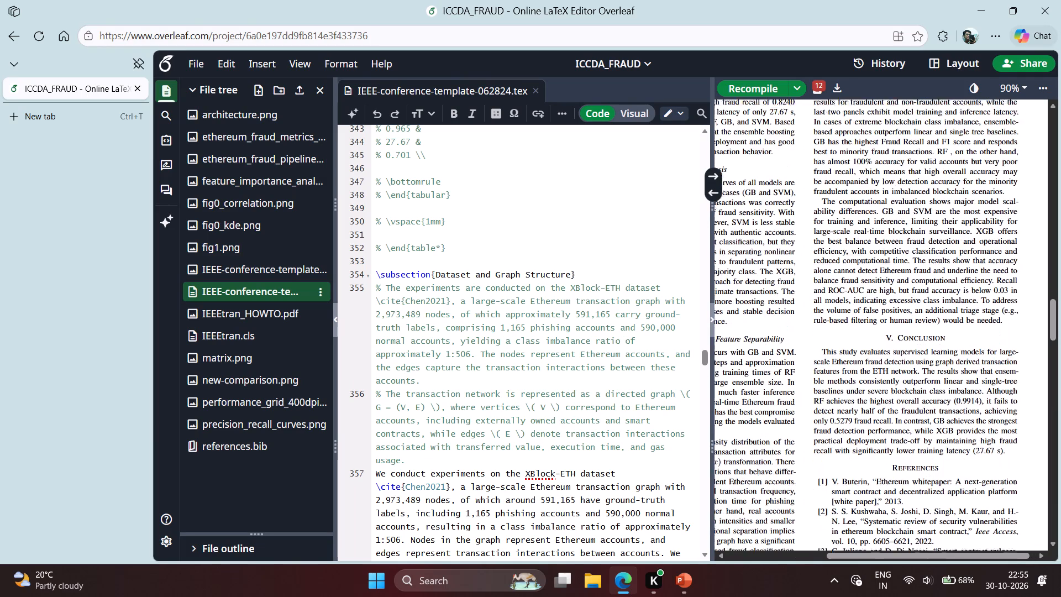
pyautogui.scroll(-4, 815, 286)
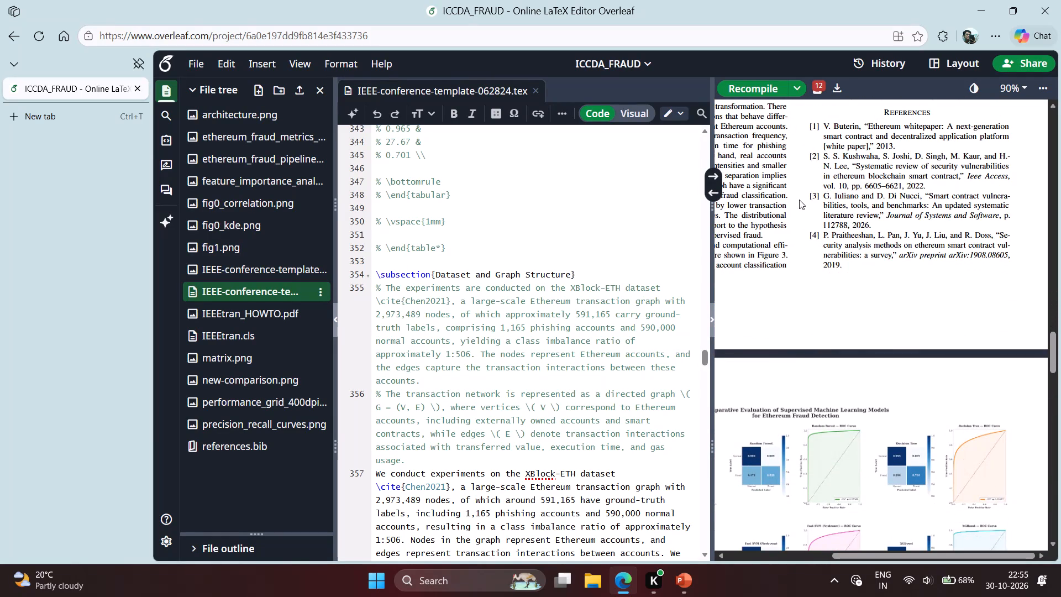
# Copy references [1] to [4] from the reference list in the compiled PDF.
pyautogui.scroll(2, 799, 200)
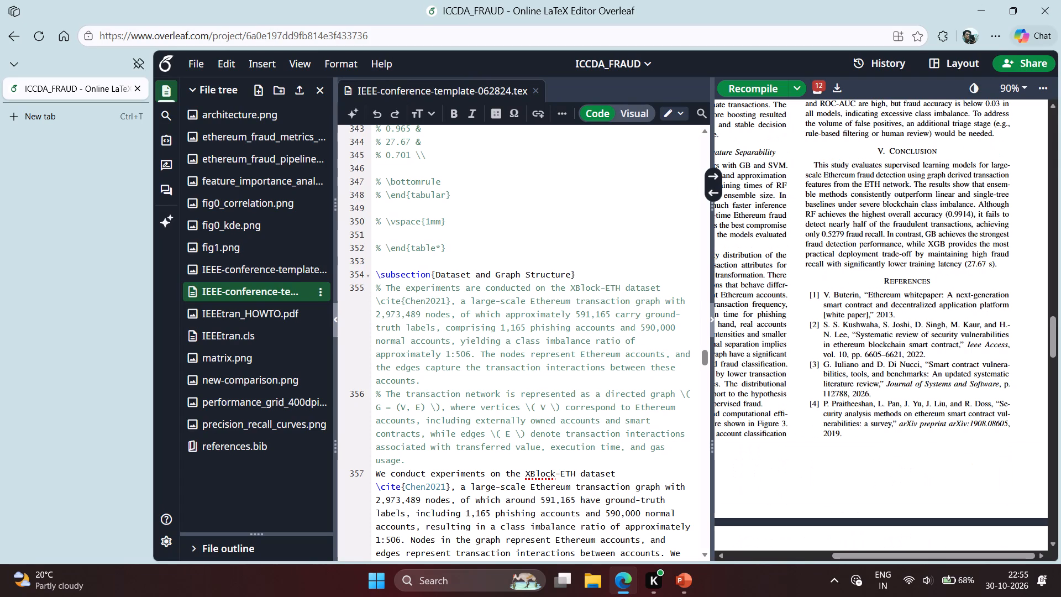
pyautogui.moveTo(808, 298); pyautogui.dragTo(847, 421)
pyautogui.moveTo(847, 421); pyautogui.dragTo(841, 434)
pyautogui.moveTo(841, 434); pyautogui.dragTo(812, 296)
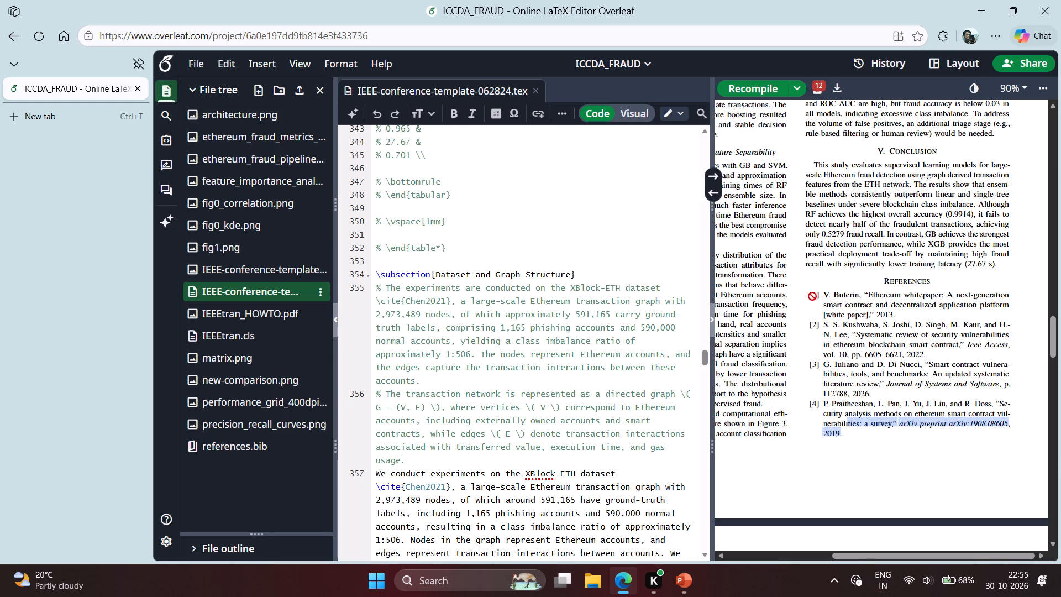
pyautogui.moveTo(812, 296); pyautogui.dragTo(812, 294)
pyautogui.click(812, 294)
pyautogui.click(810, 295)
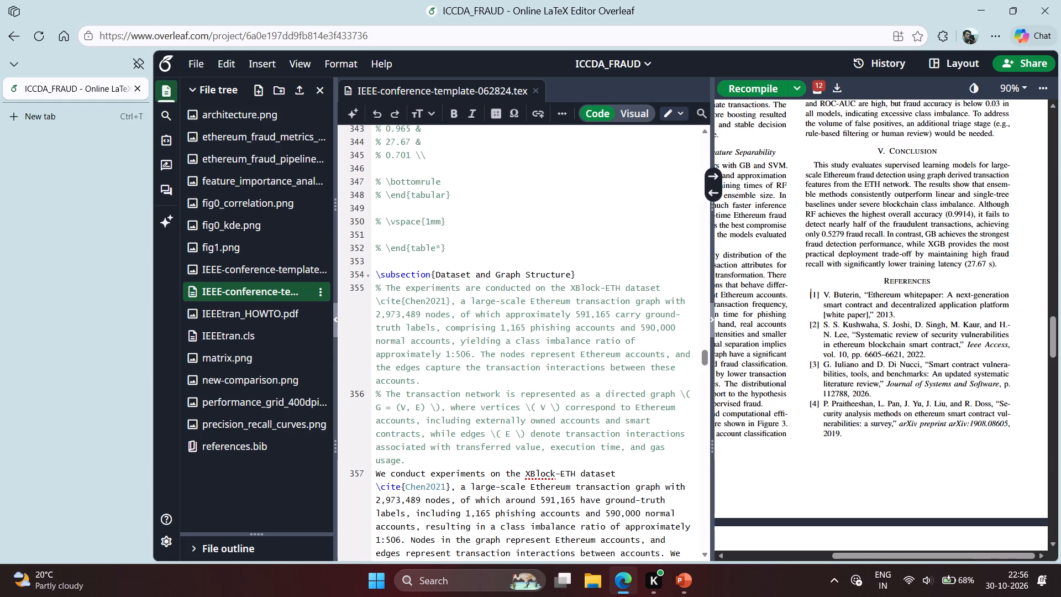
pyautogui.moveTo(810, 295); pyautogui.dragTo(834, 436)
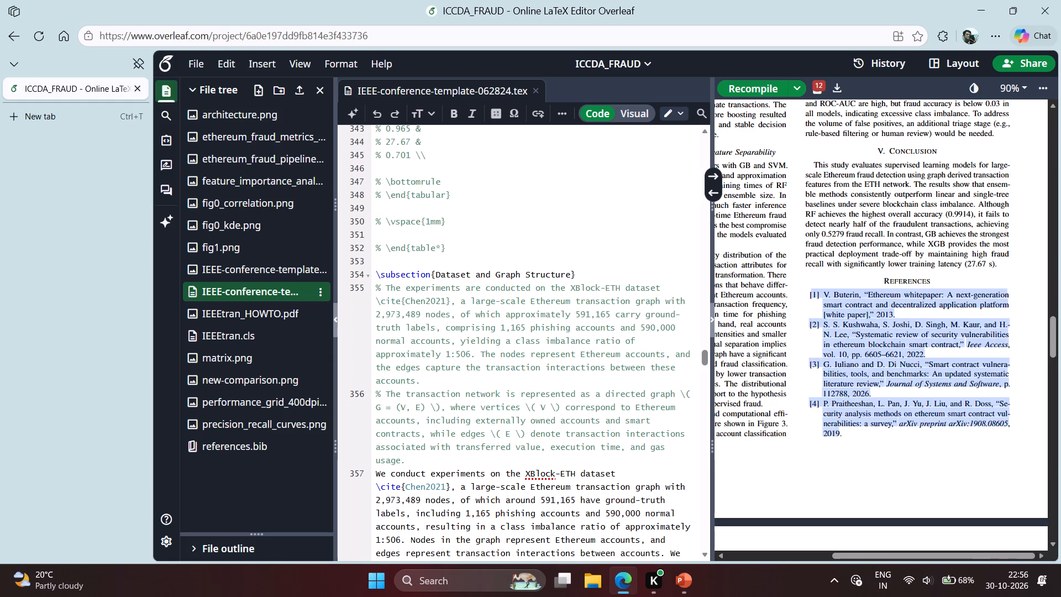
pyautogui.moveTo(834, 436); pyautogui.dragTo(838, 436)
pyautogui.moveTo(838, 436); pyautogui.dragTo(842, 436)
pyautogui.hotkey('ctrl', 'c')
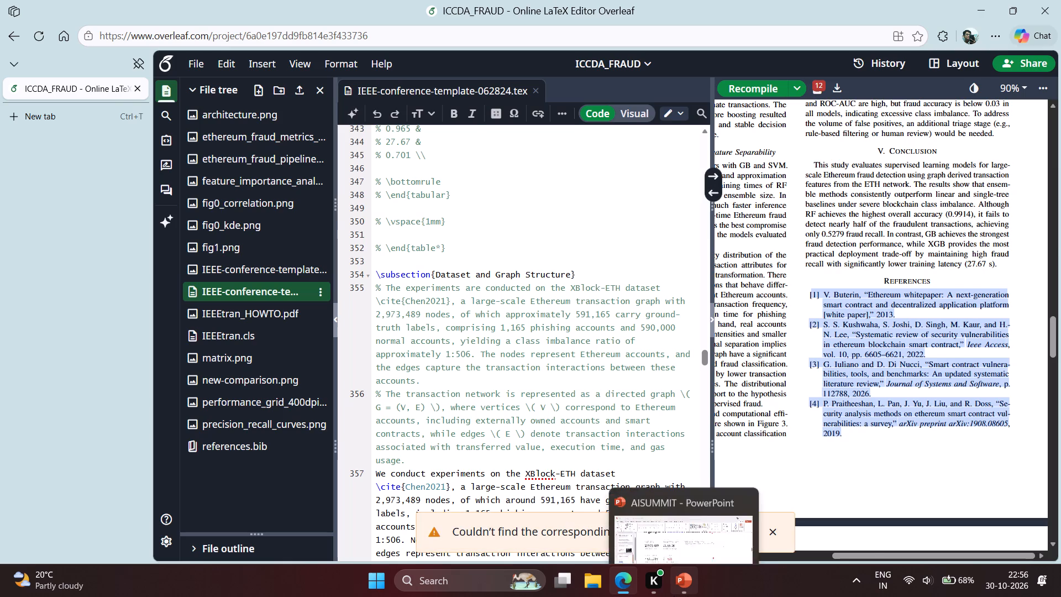
# Switch to the AISUMMIT presentation in PowerPoint and delete the authors card and its AUTHORS label from closing slide 12.
pyautogui.click(674, 596)
pyautogui.scroll(-7, 411, 325)
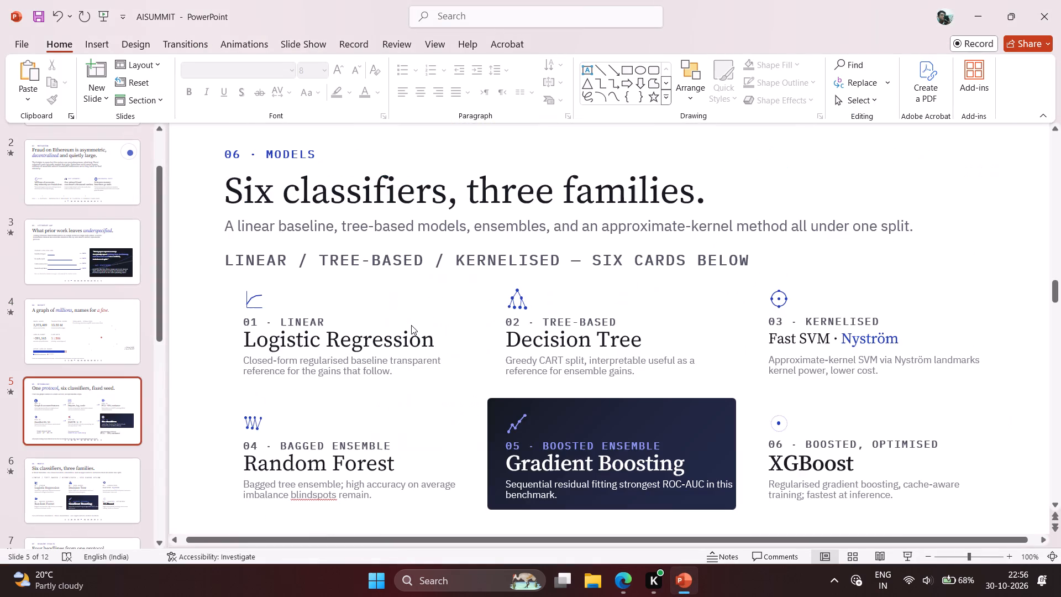
pyautogui.scroll(-6, 411, 325)
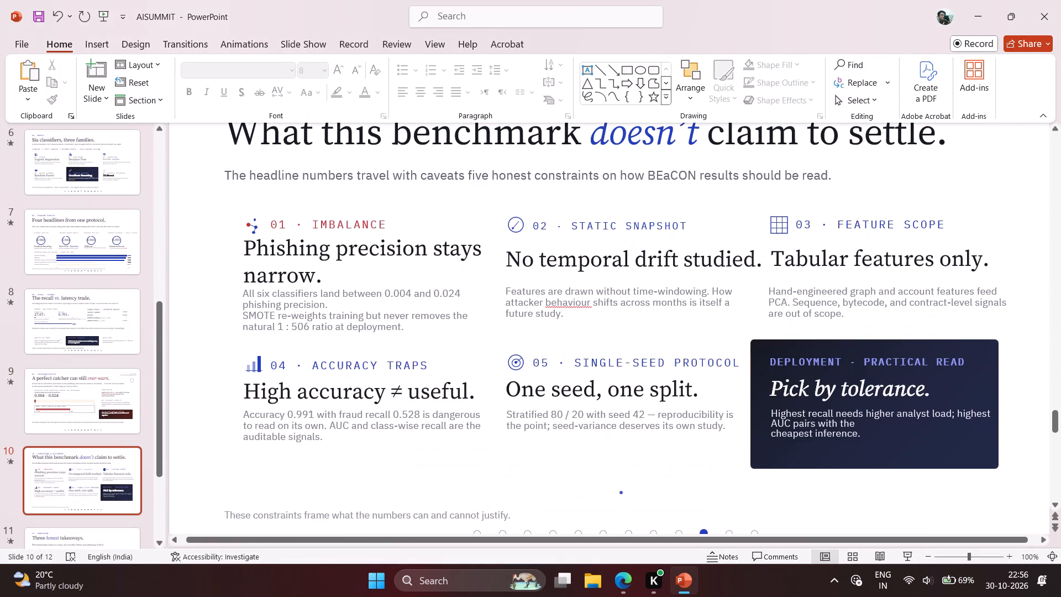
pyautogui.scroll(-2, 411, 325)
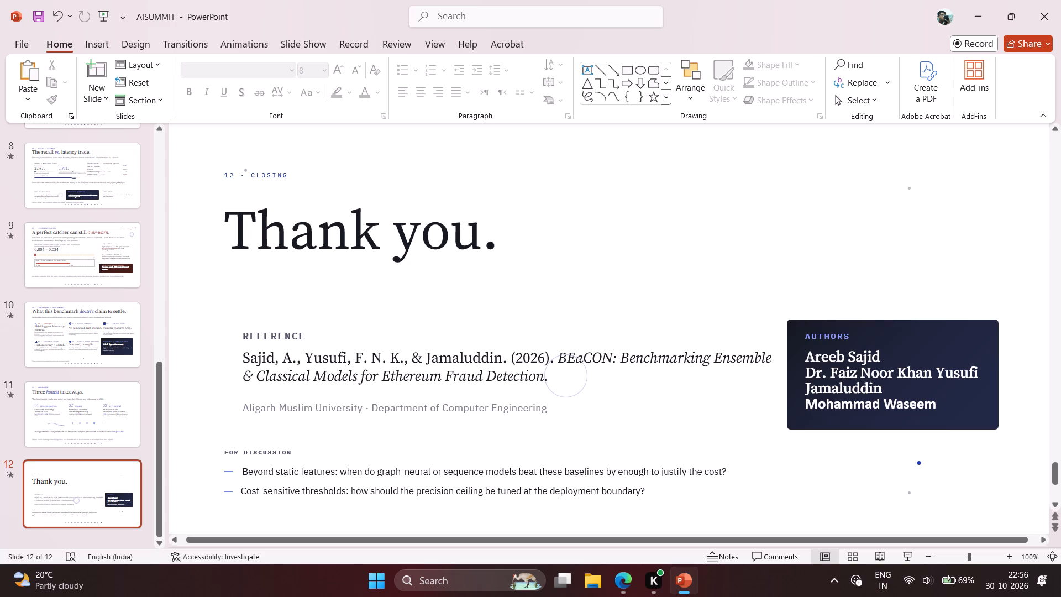
pyautogui.click(859, 320)
pyautogui.press('Delete')
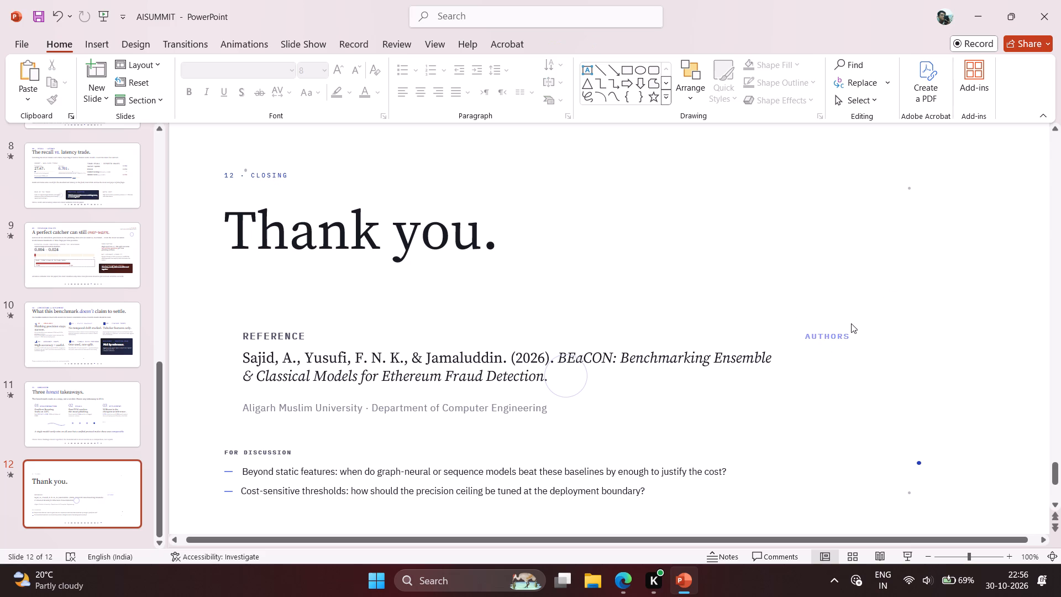
pyautogui.click(844, 329)
pyautogui.press('Delete')
pyautogui.press('Delete')
# Delete the paper citation, REFERENCE label, affiliation line, decorative circle, FOR DISCUSSION label and bullet dashes from slide 12.
pyautogui.click(556, 336)
pyautogui.click(527, 351)
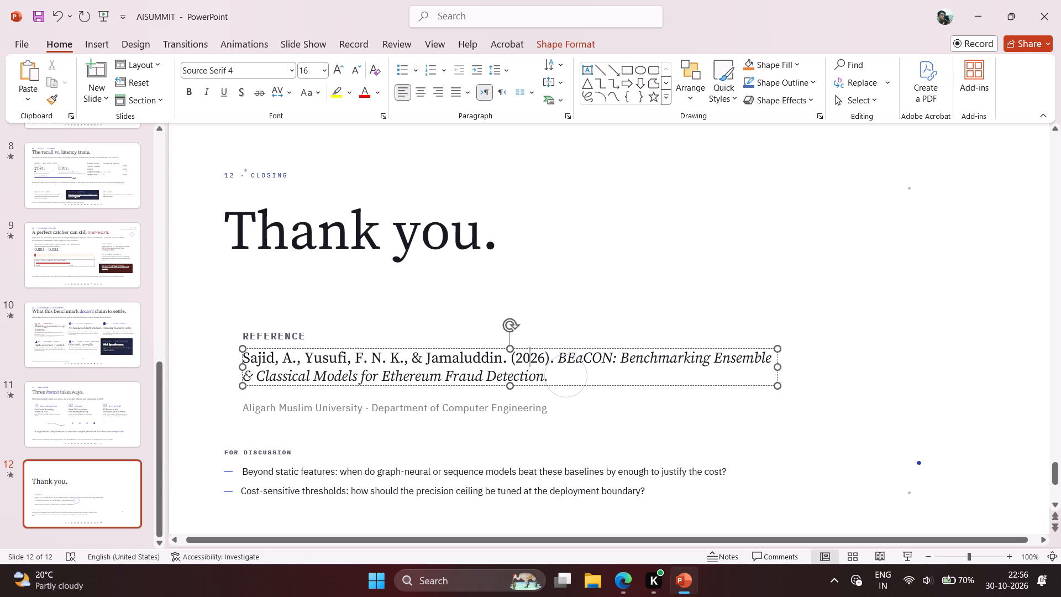
pyautogui.click(532, 347)
pyautogui.press('Delete')
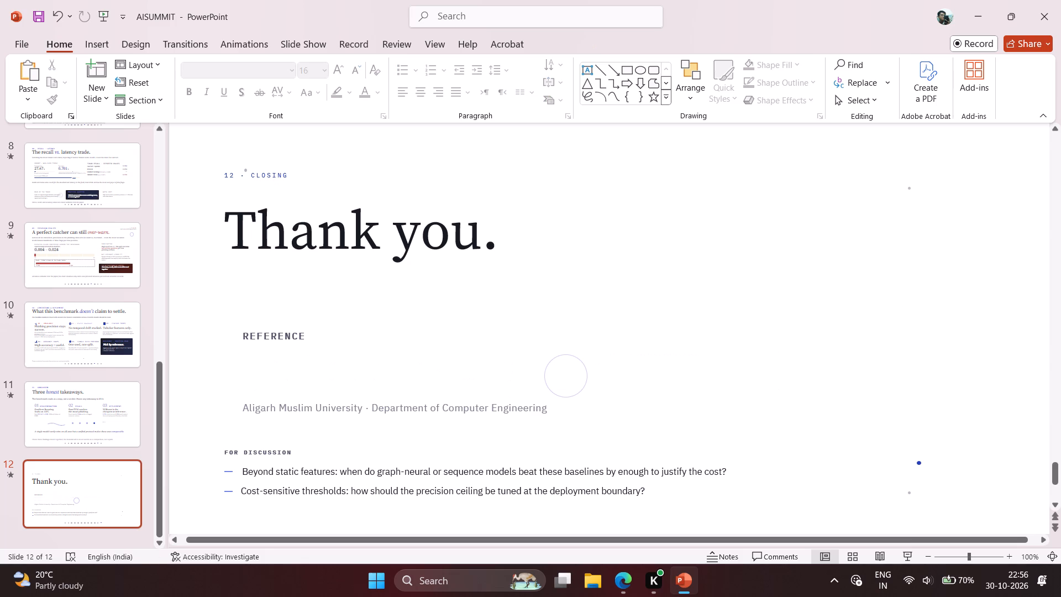
pyautogui.moveTo(206, 300); pyautogui.dragTo(748, 535)
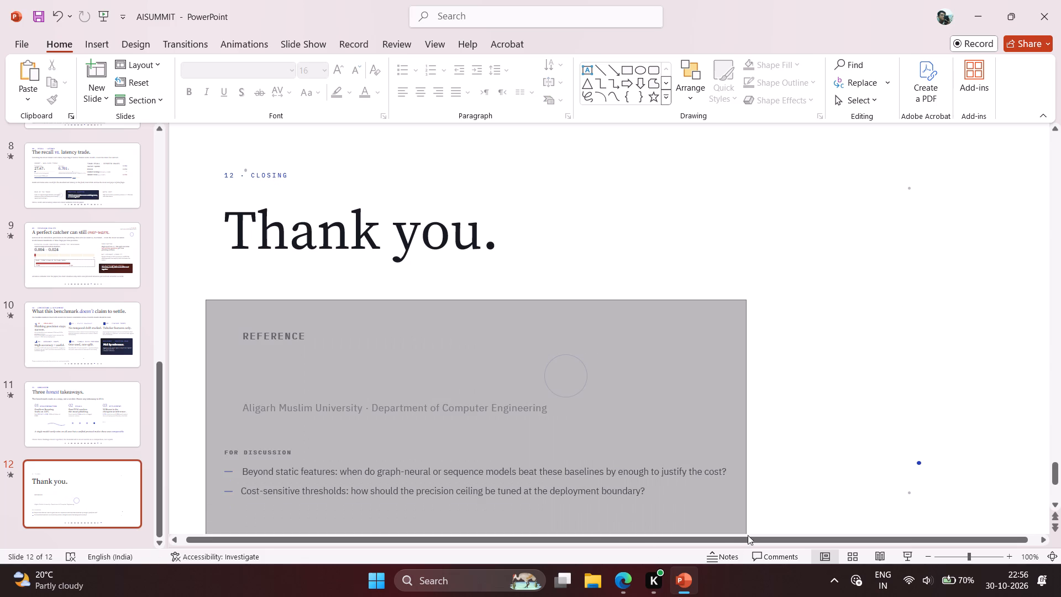
pyautogui.moveTo(748, 535); pyautogui.dragTo(754, 521)
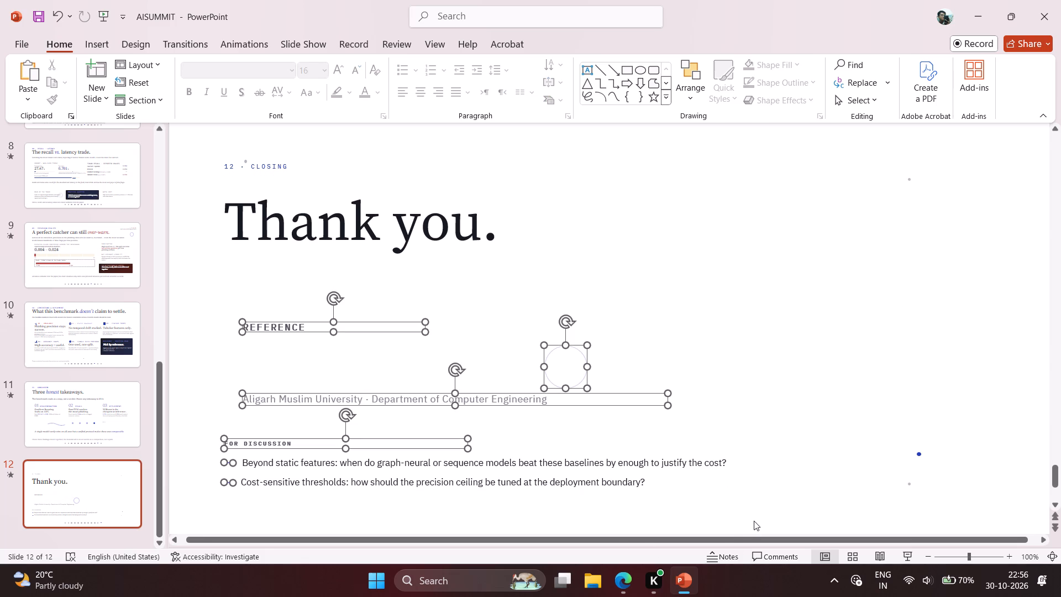
pyautogui.press('Delete')
# Delete the two discussion questions and the "Thank you." title from slide 12.
pyautogui.moveTo(754, 521); pyautogui.dragTo(243, 405)
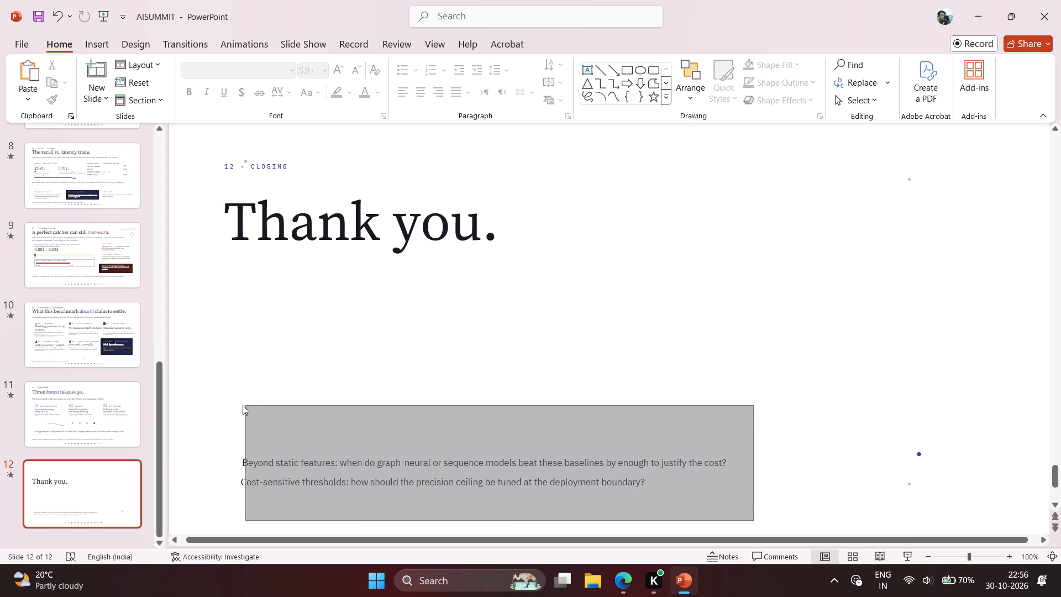
pyautogui.moveTo(243, 405); pyautogui.dragTo(240, 405)
pyautogui.click(255, 459)
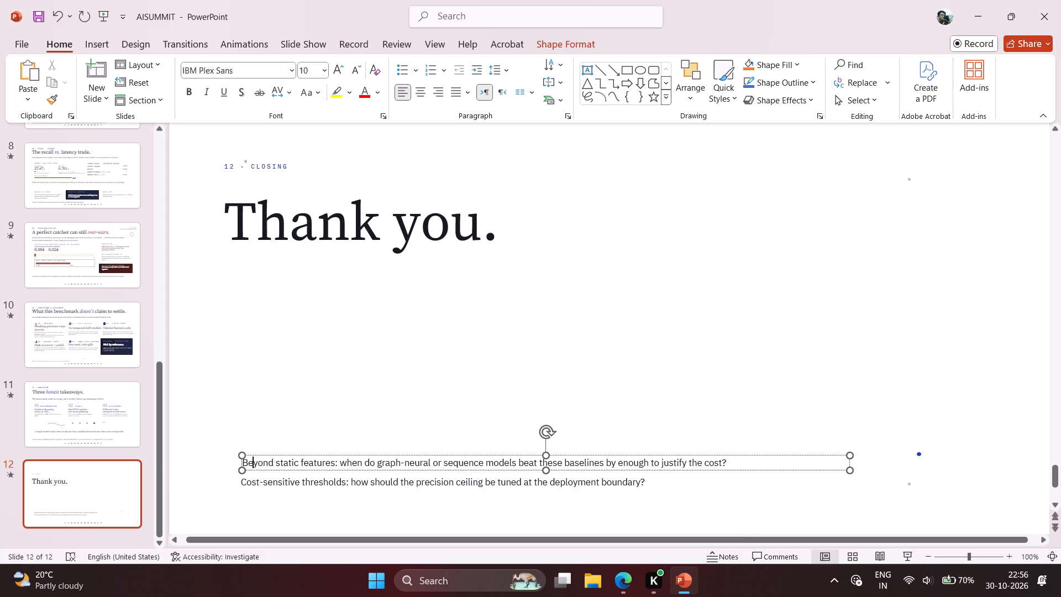
pyautogui.click(250, 455)
pyautogui.press('Delete')
pyautogui.click(250, 482)
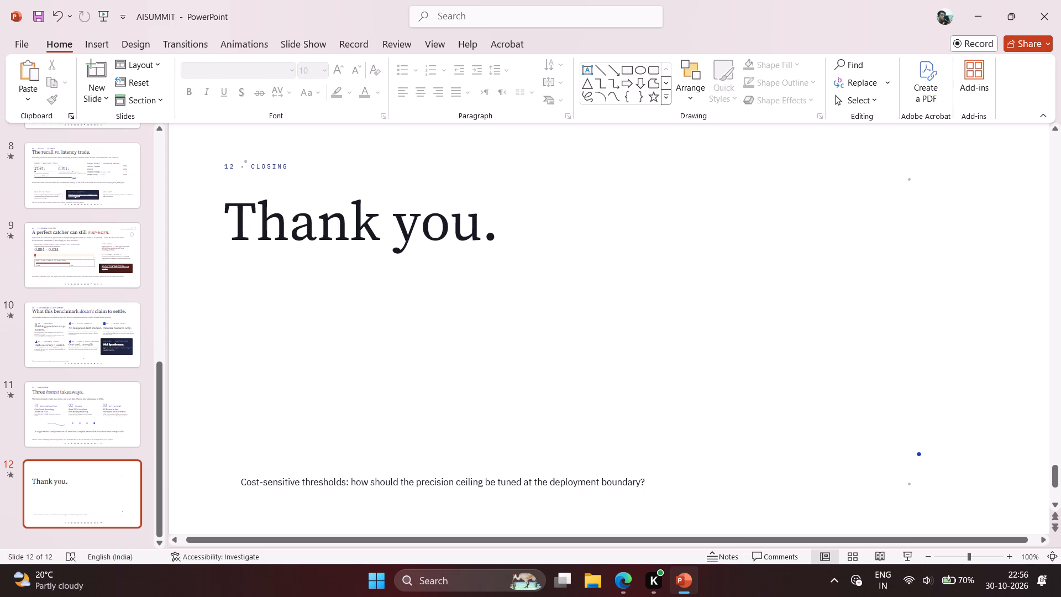
pyautogui.click(259, 474)
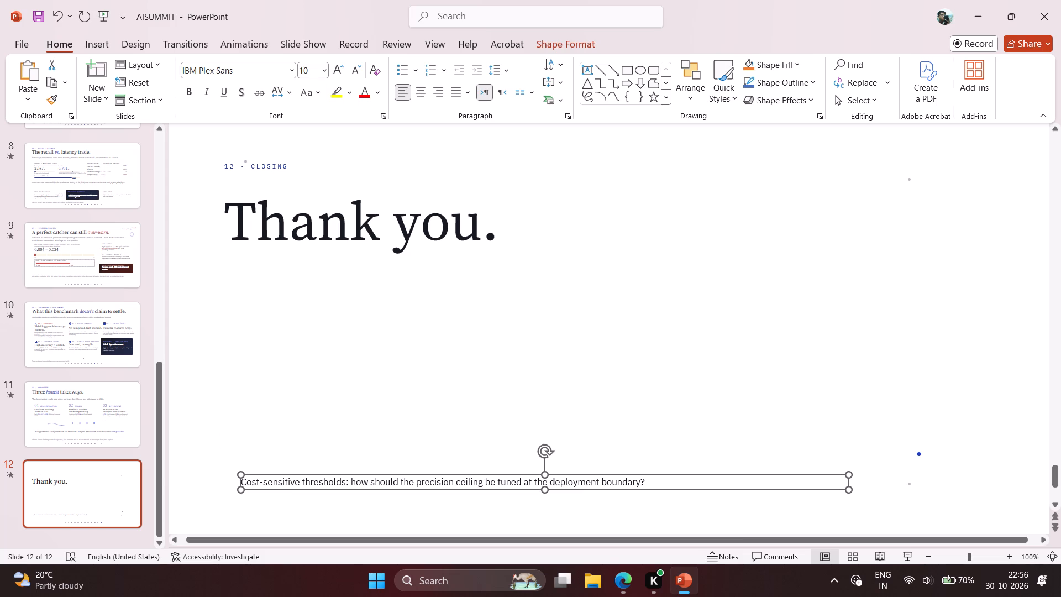
pyautogui.press('Delete')
pyautogui.click(277, 193)
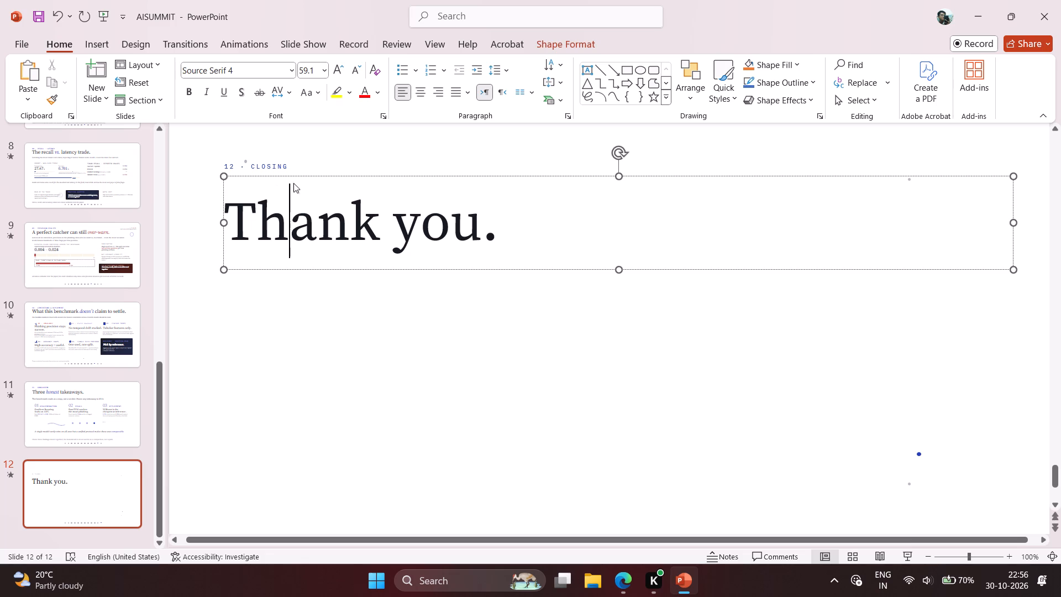
pyautogui.click(306, 171)
pyautogui.press('Delete')
# Replace "CLOSING" with "References" in slide 12's heading and make the whole heading bold at 11 pt.
pyautogui.click(292, 169)
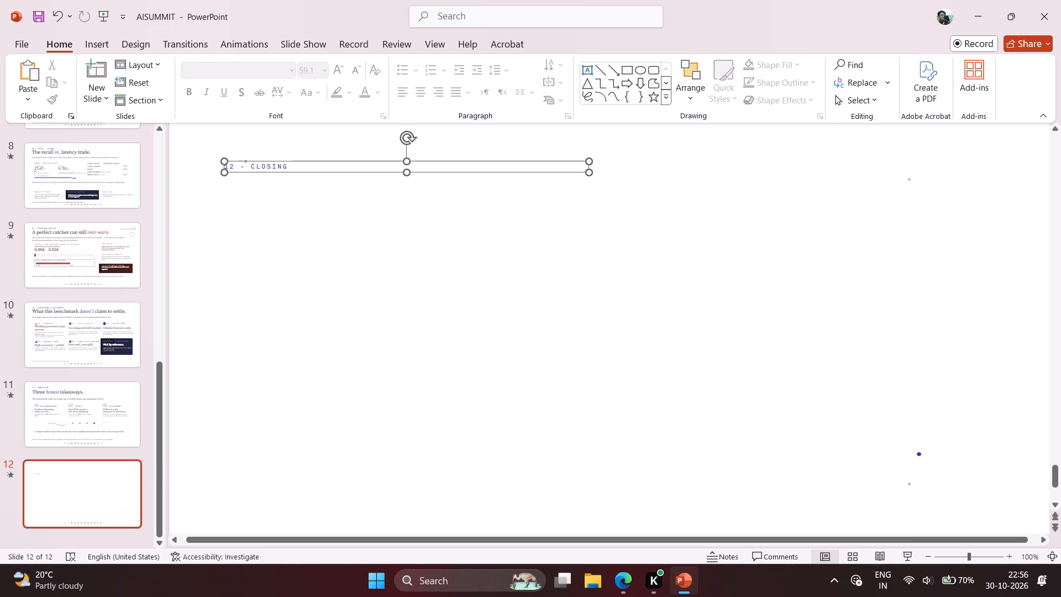
pyautogui.doubleClick(283, 169)
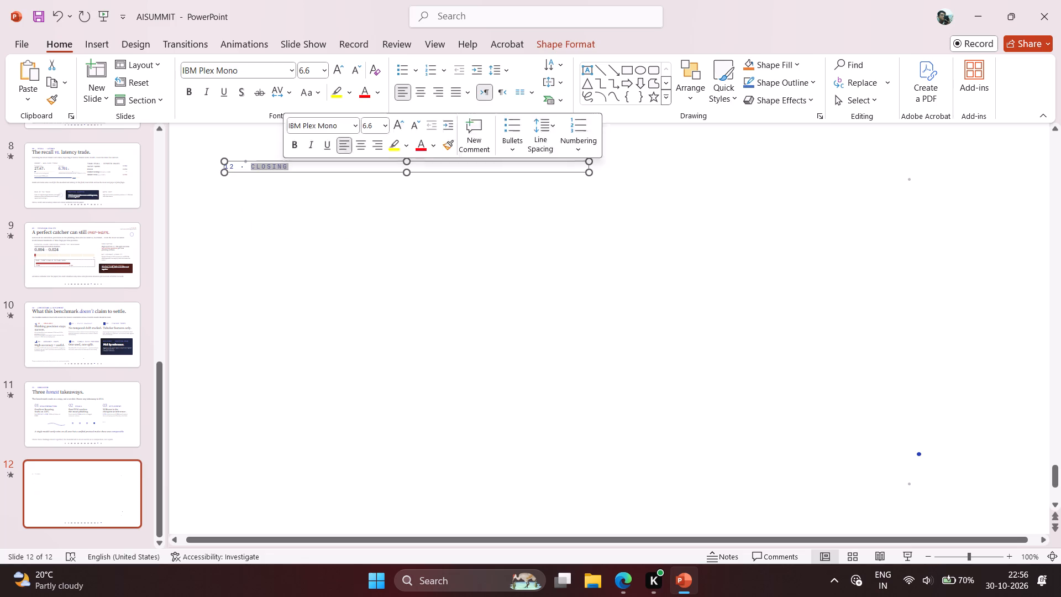
pyautogui.write('References')
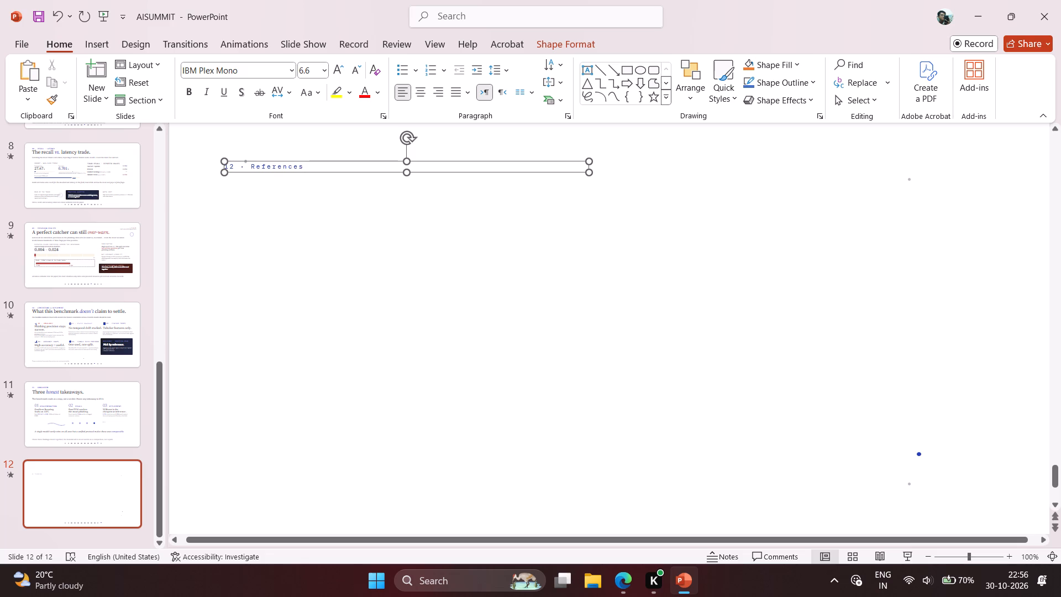
pyautogui.hotkey('ctrl', 'a')
pyautogui.hotkey('ctrl', 'b')
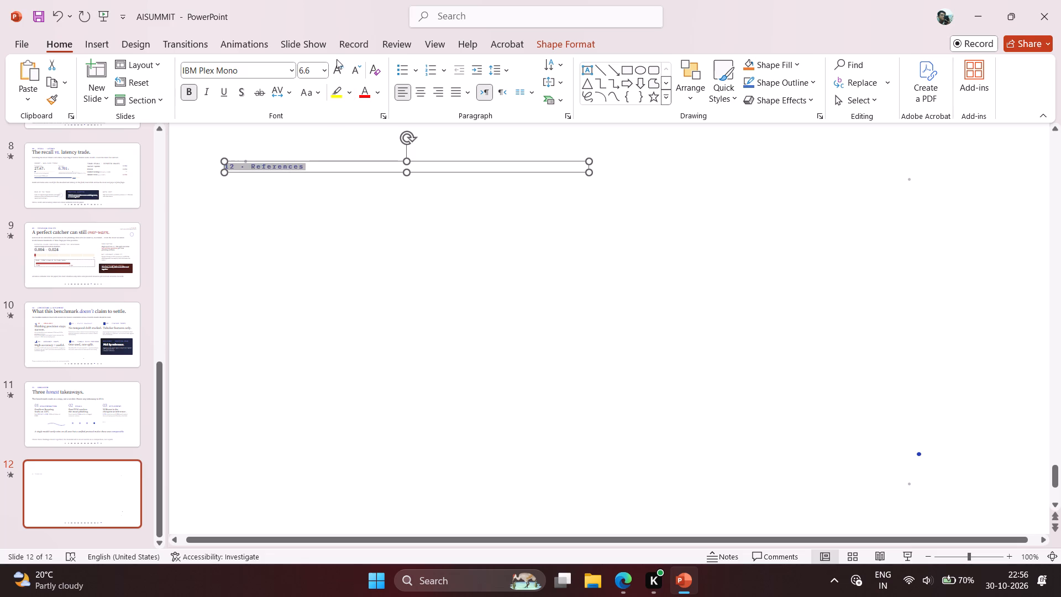
pyautogui.click(337, 57)
pyautogui.tripleClick(337, 64)
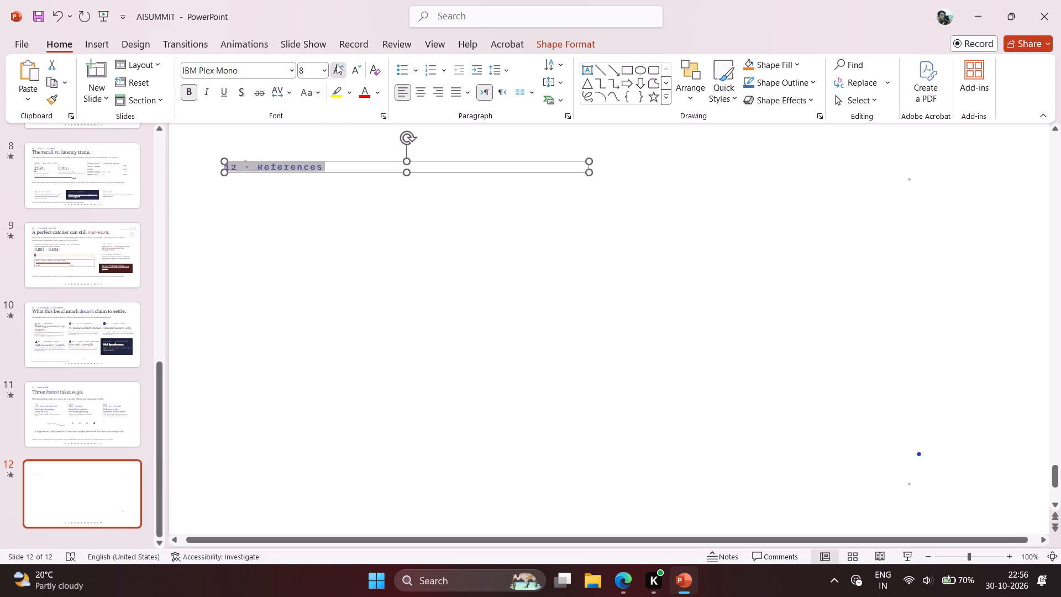
pyautogui.click(337, 64)
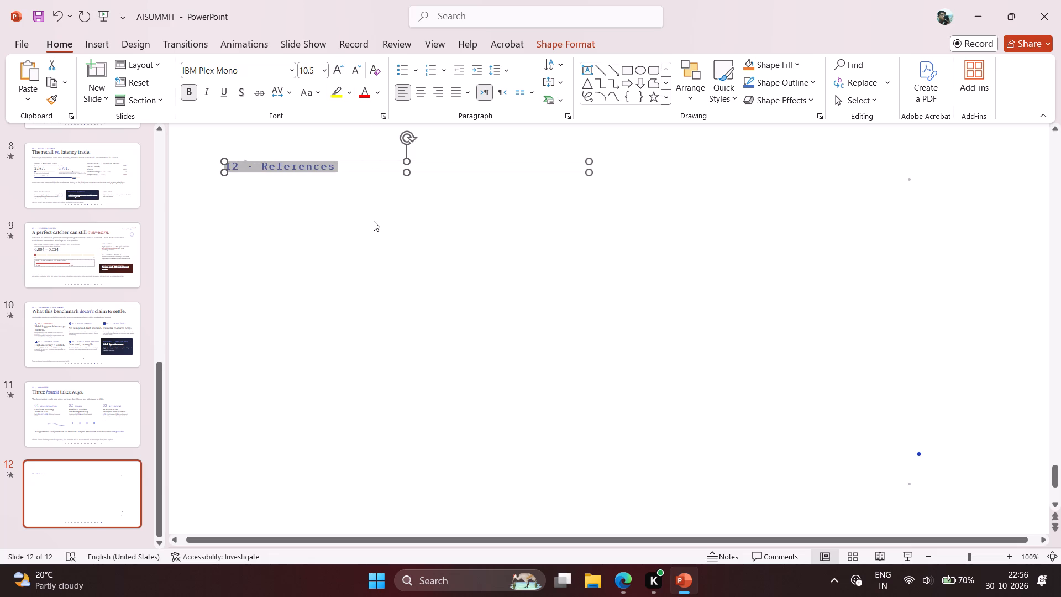
pyautogui.click(340, 70)
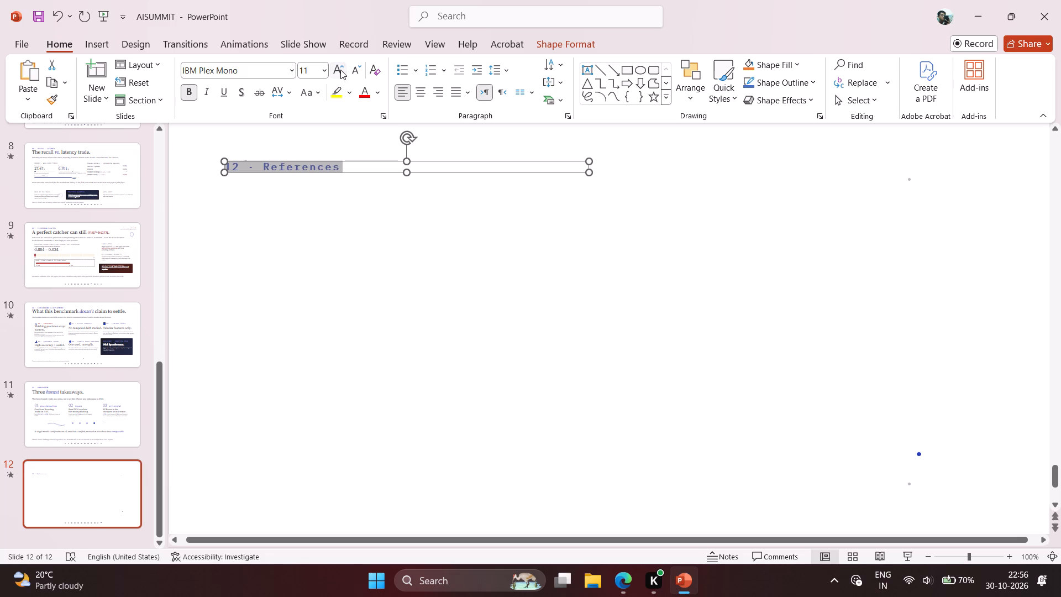
pyautogui.click(586, 173)
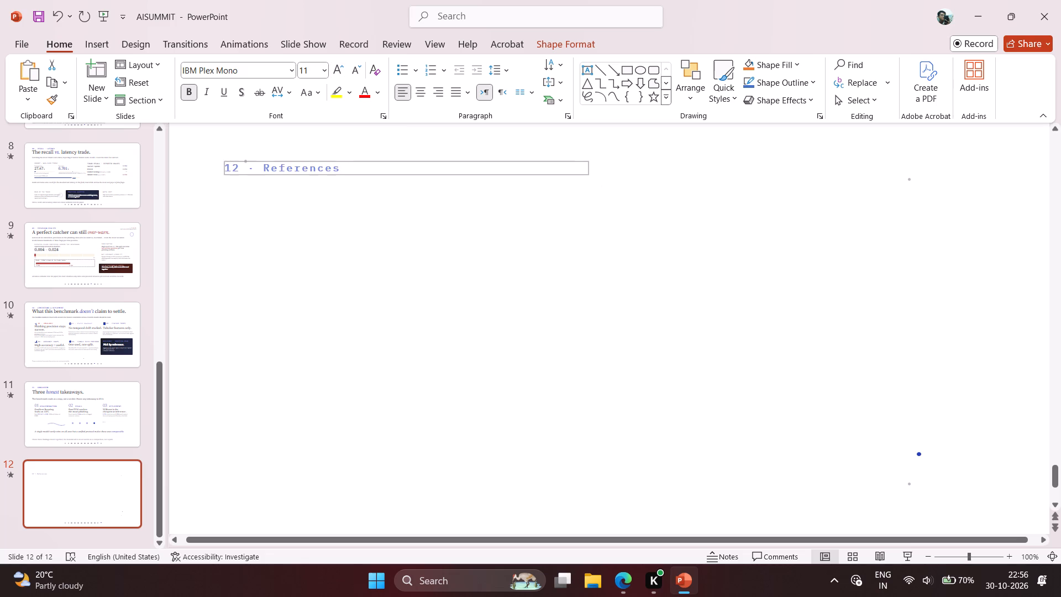
pyautogui.click(619, 156)
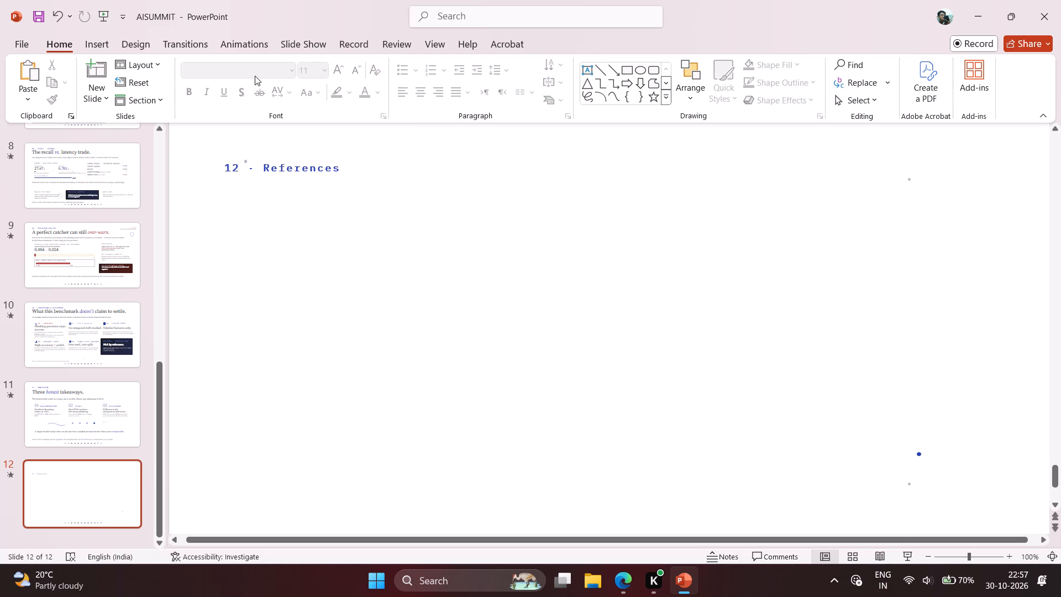
# Paste the copied references onto slide 12 and place the text box just below the References heading, aligned near its left edge.
pyautogui.click(283, 243)
pyautogui.hotkey('ctrl', 'v')
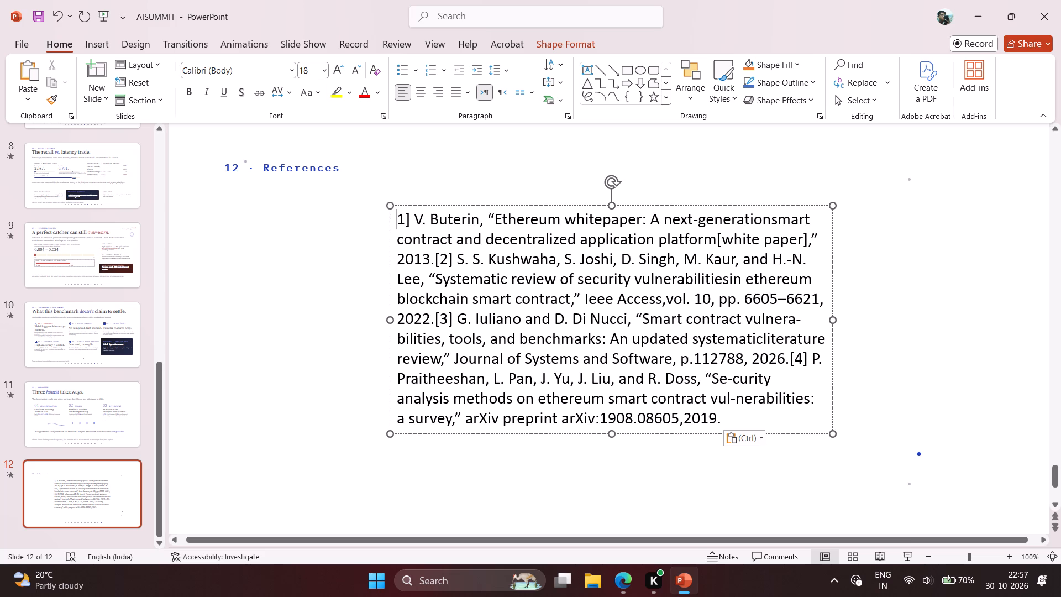
pyautogui.moveTo(535, 206); pyautogui.dragTo(367, 182)
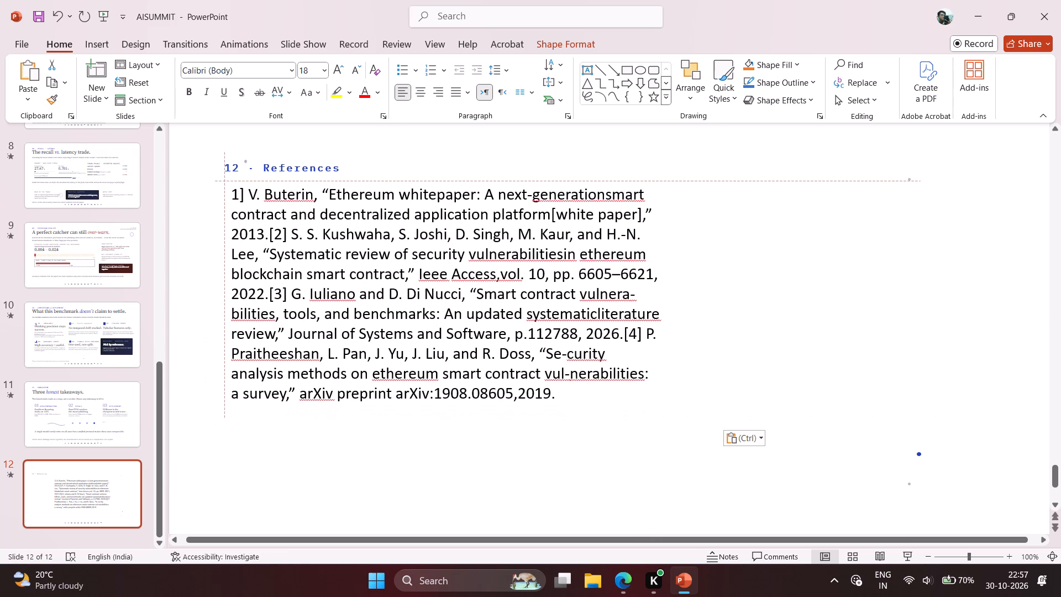
pyautogui.moveTo(367, 182); pyautogui.dragTo(365, 183)
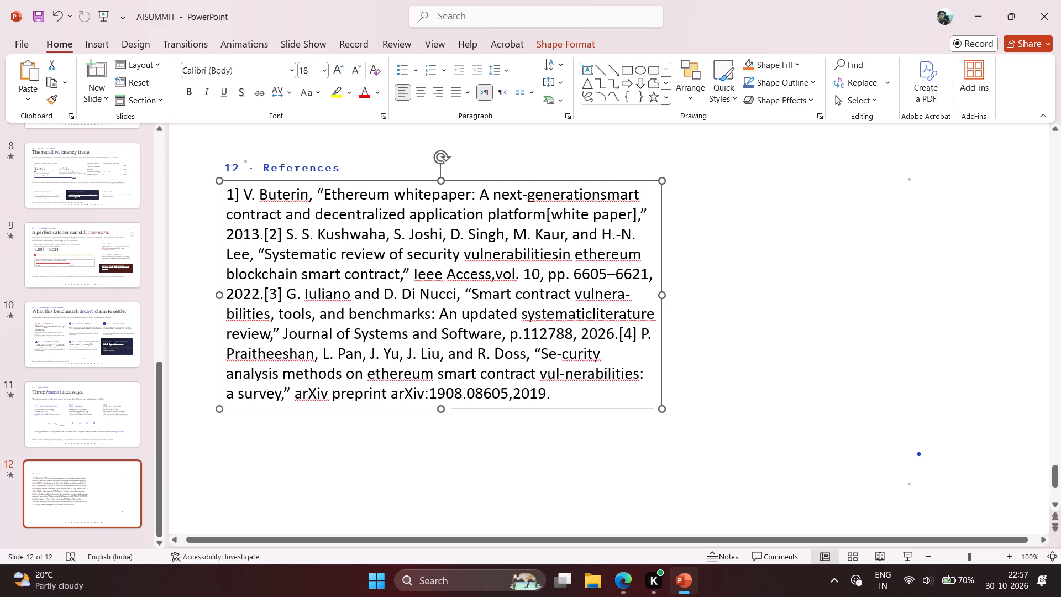
# Put the second reference on its own line and renumber the first two references as "1." and "2.".
pyautogui.click(262, 232)
pyautogui.press('Return')
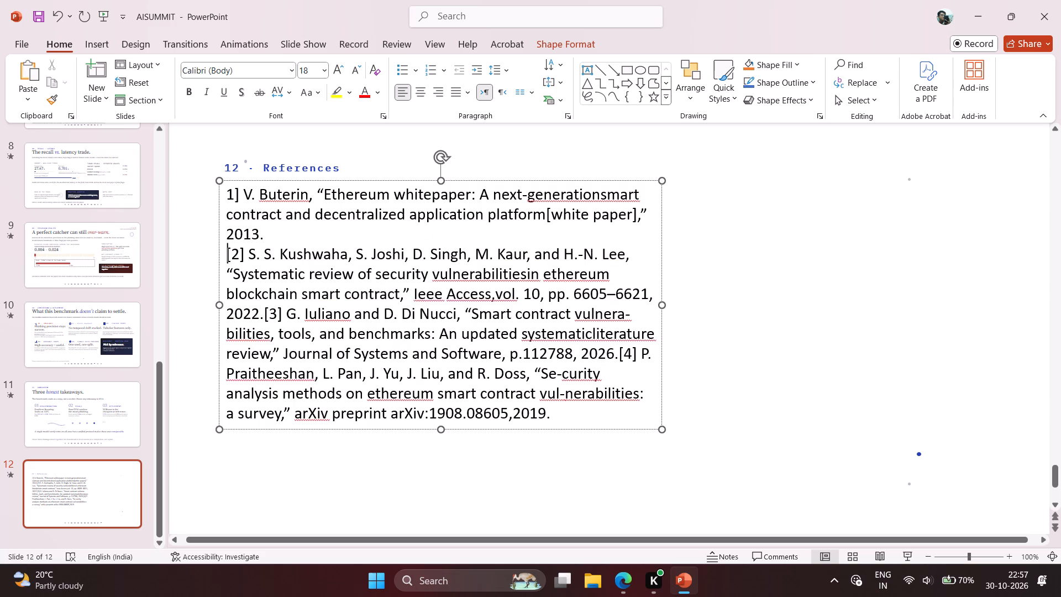
pyautogui.click(239, 196)
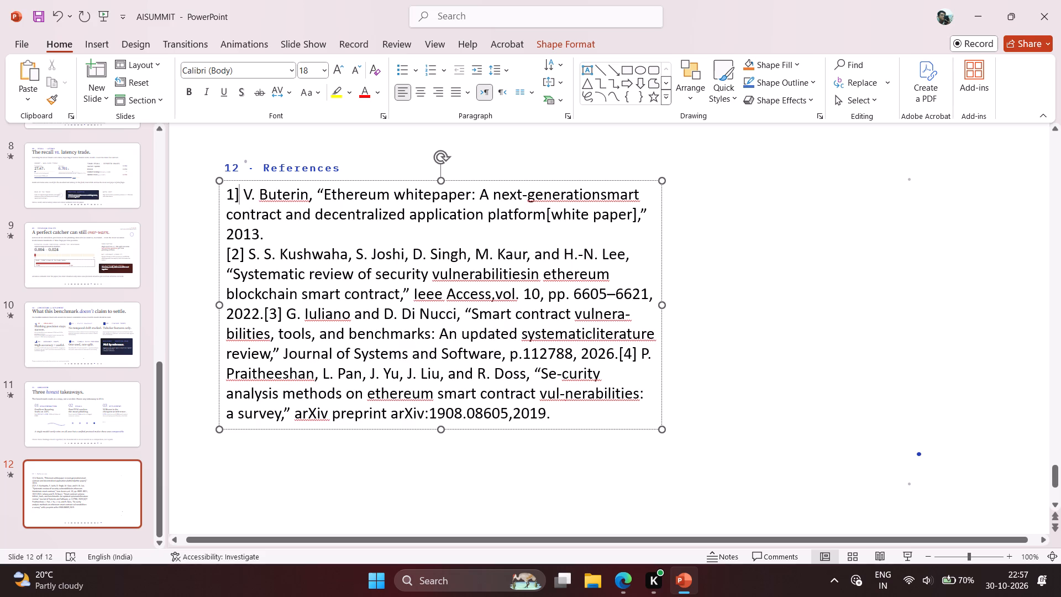
pyautogui.press('BackSpace')
pyautogui.write('.')
pyautogui.press('space')
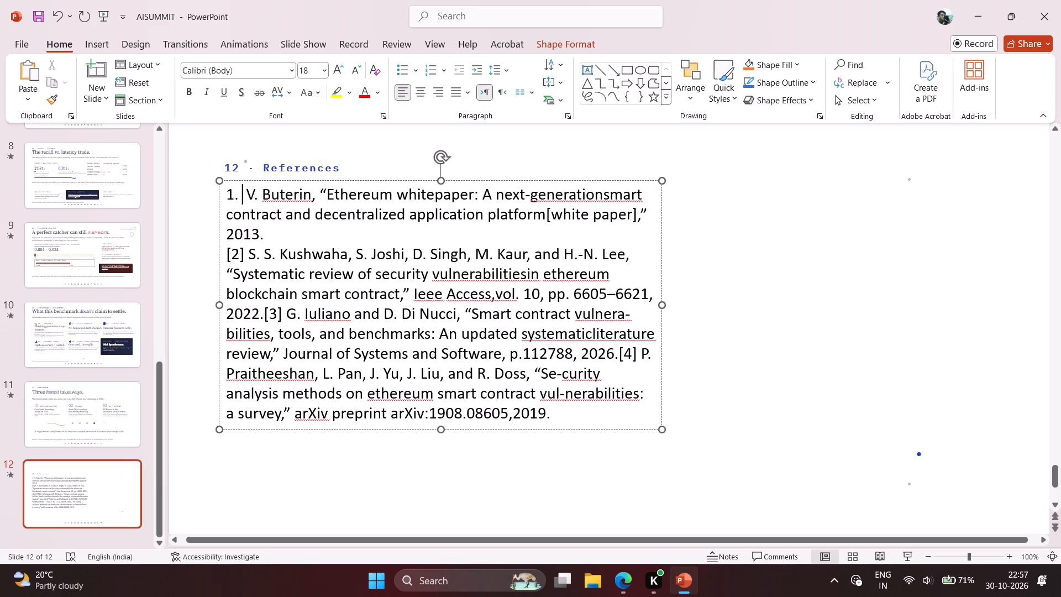
pyautogui.click(243, 263)
pyautogui.press('BackSpace')
pyautogui.press('Left')
pyautogui.press('BackSpace')
pyautogui.press('Right')
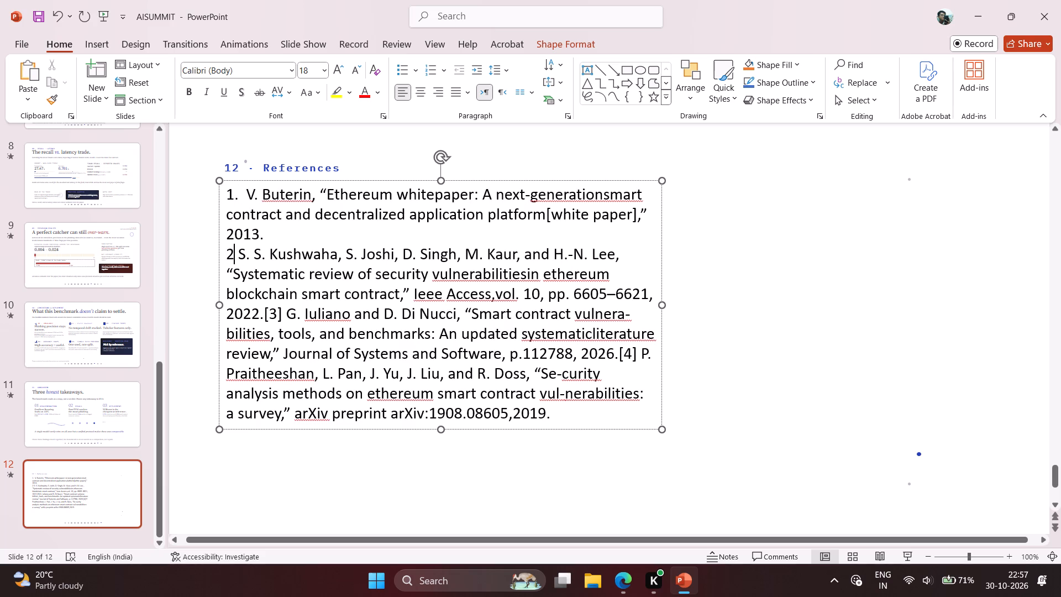
pyautogui.press('.')
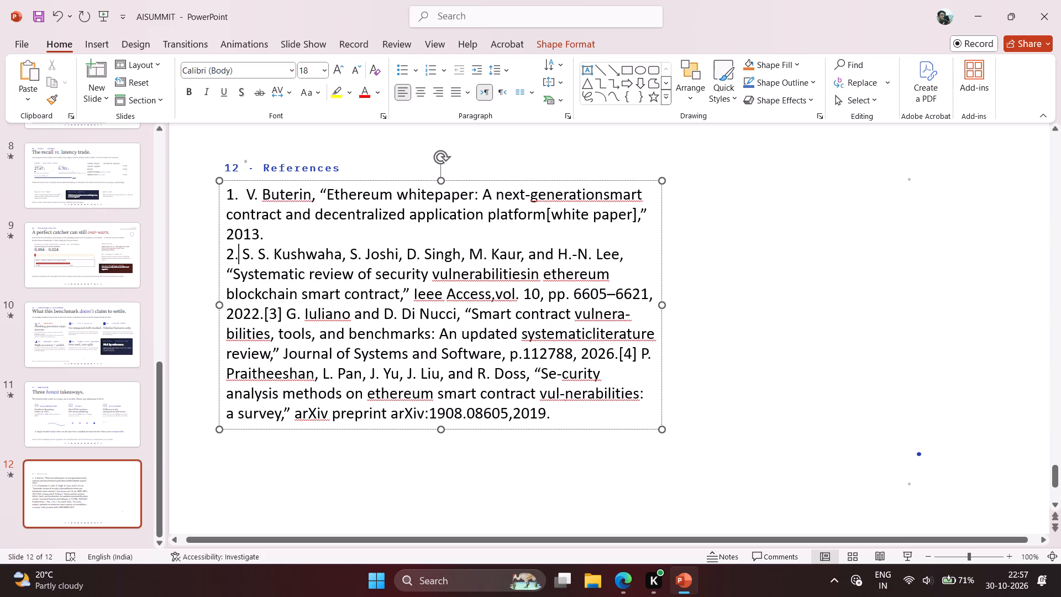
# Put the third and fourth references on their own lines, replacing their bracketed numbers with "3." and "4.".
pyautogui.click(267, 319)
pyautogui.press('BackSpace')
pyautogui.press('Return')
pyautogui.press('Right')
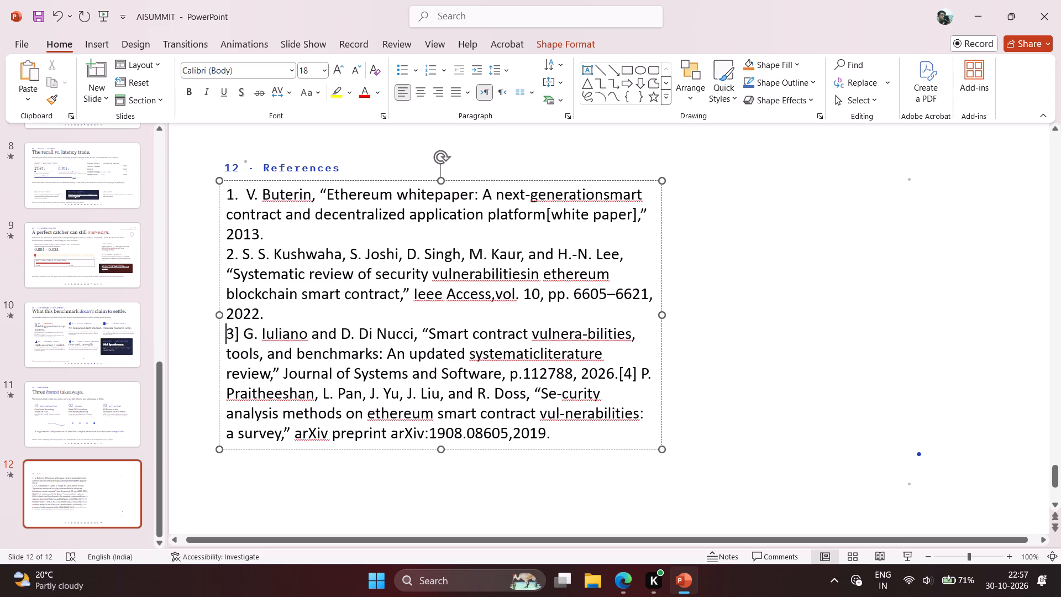
pyautogui.press('Right')
pyautogui.press('BackSpace')
pyautogui.press('.')
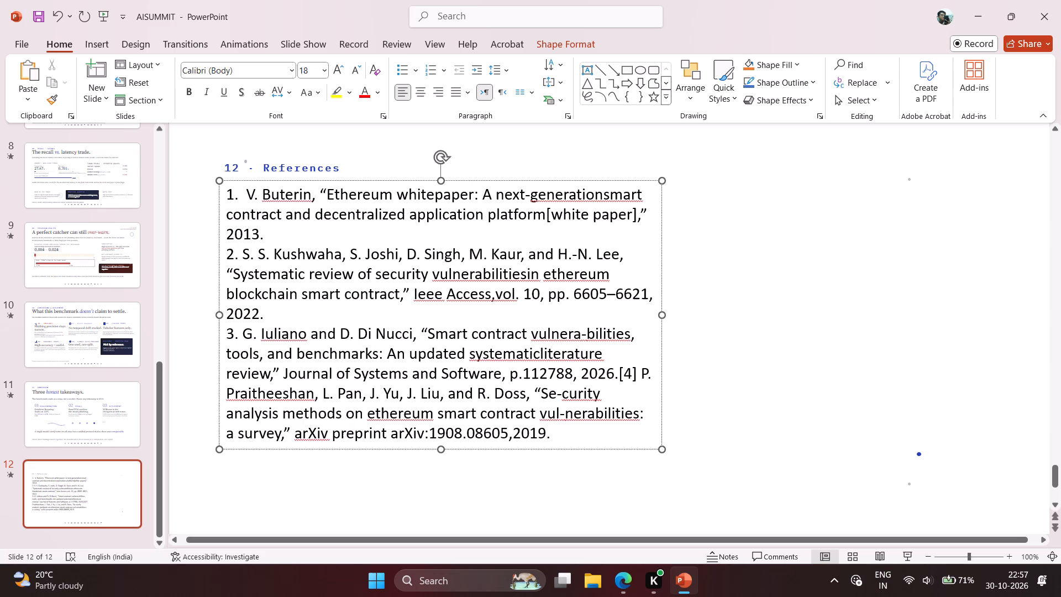
pyautogui.click(623, 374)
pyautogui.press('BackSpace')
pyautogui.press('Return')
pyautogui.press('Right')
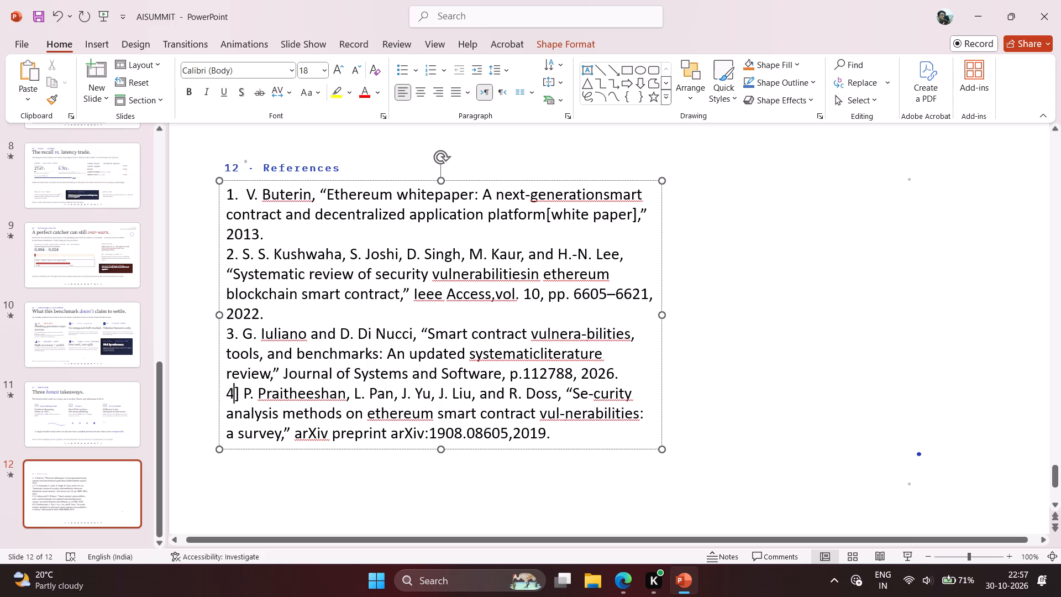
pyautogui.press('Right')
pyautogui.press('BackSpace')
pyautogui.press('.')
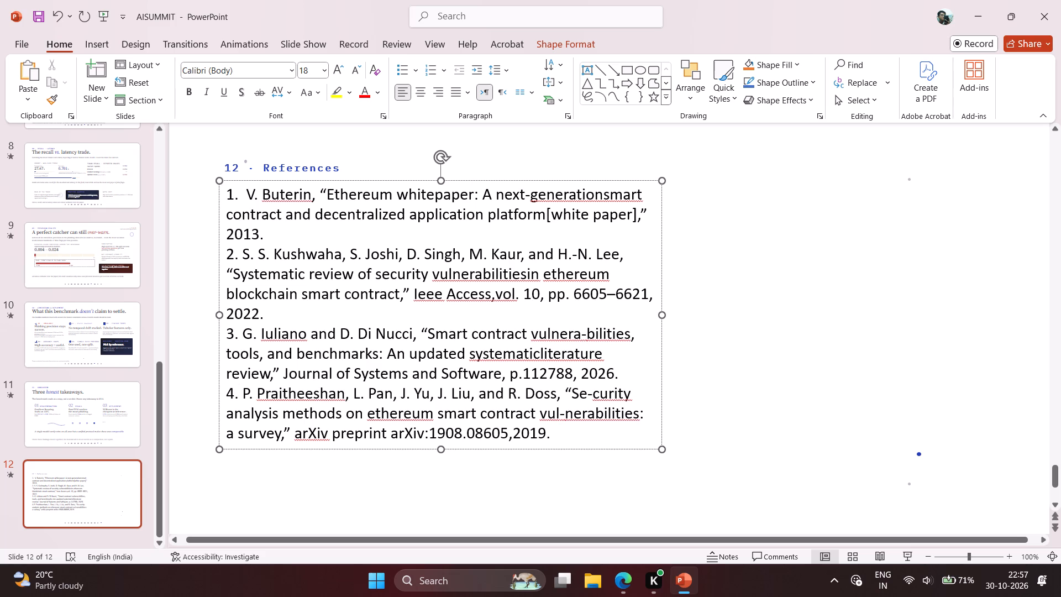
# Widen the references text box to span most of slide 12's width.
pyautogui.moveTo(663, 318); pyautogui.dragTo(992, 339)
# Switch to the Overleaf paper in Edge and copy references [11] through [17] from the compiled PDF.
pyautogui.click(624, 587)
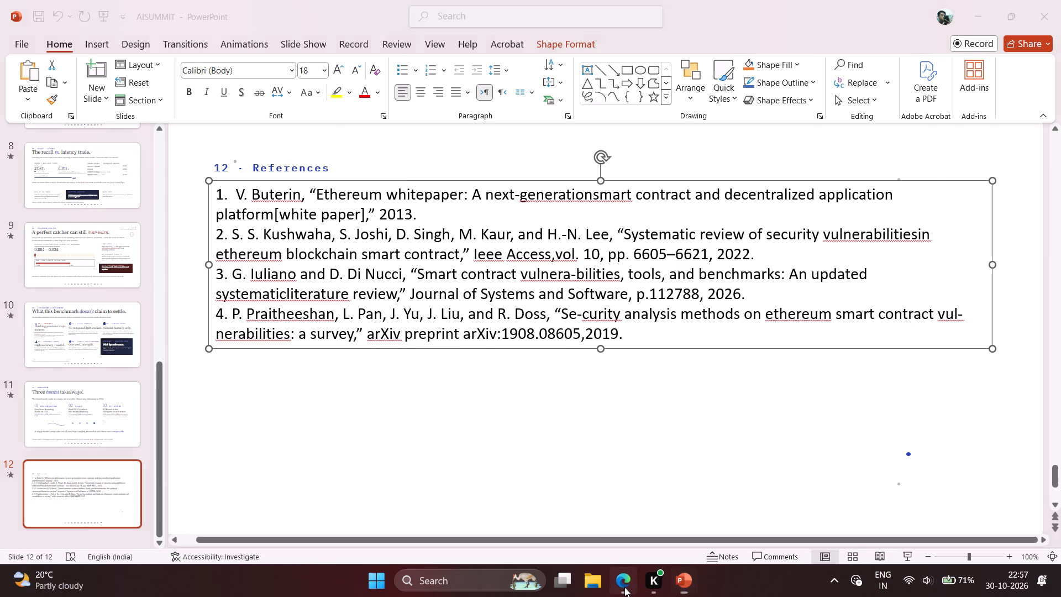
pyautogui.click(880, 395)
pyautogui.scroll(-3, 880, 395)
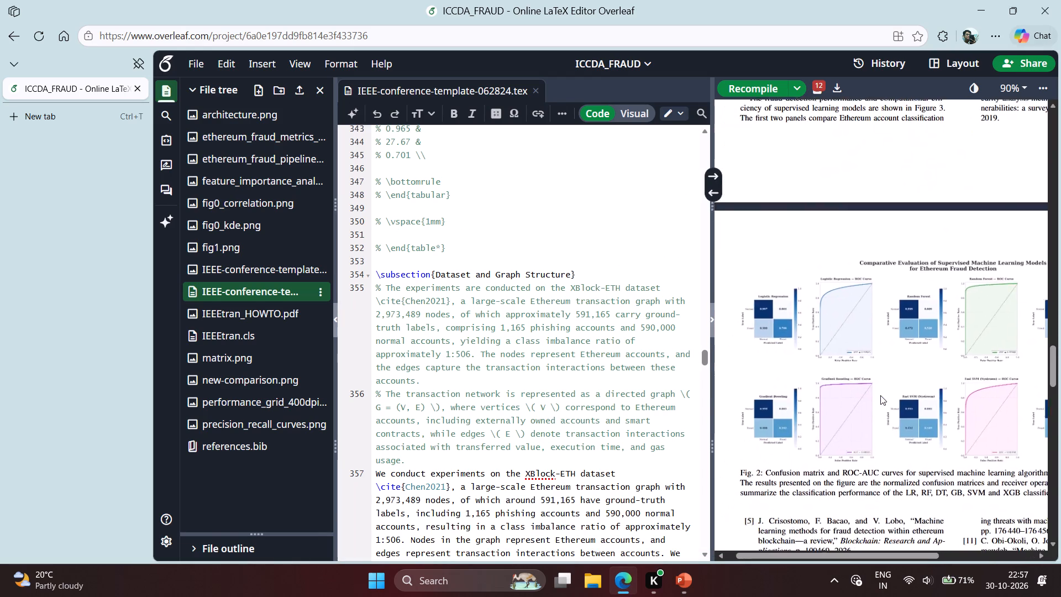
pyautogui.scroll(-3, 880, 395)
pyautogui.scroll(3, 880, 395)
pyautogui.hscroll(-1, 880, 395)
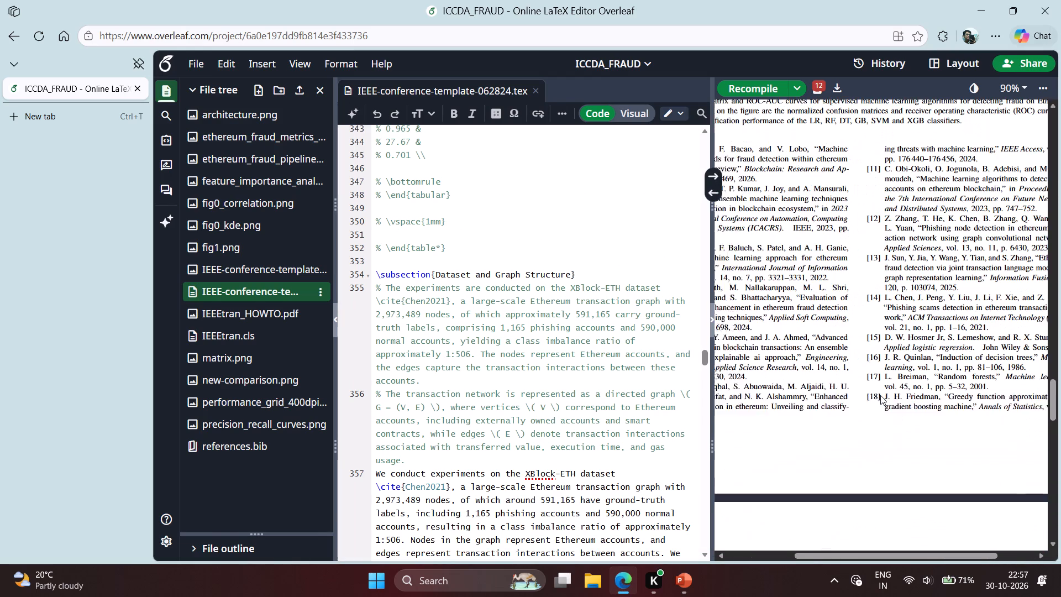
pyautogui.hscroll(-1, 880, 395)
pyautogui.hscroll(-1, 873, 189)
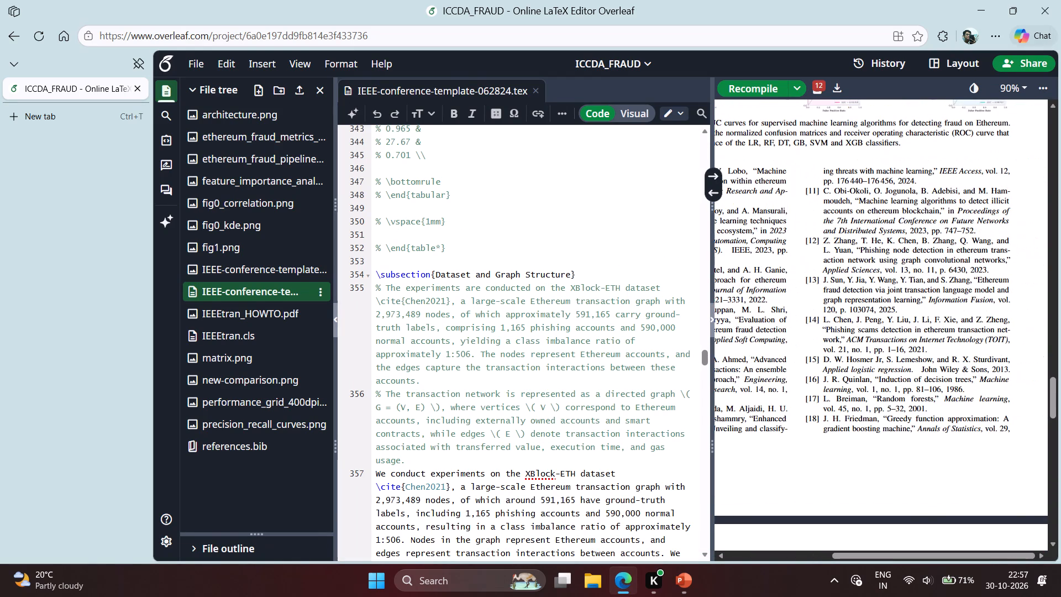
pyautogui.moveTo(824, 193); pyautogui.dragTo(912, 397)
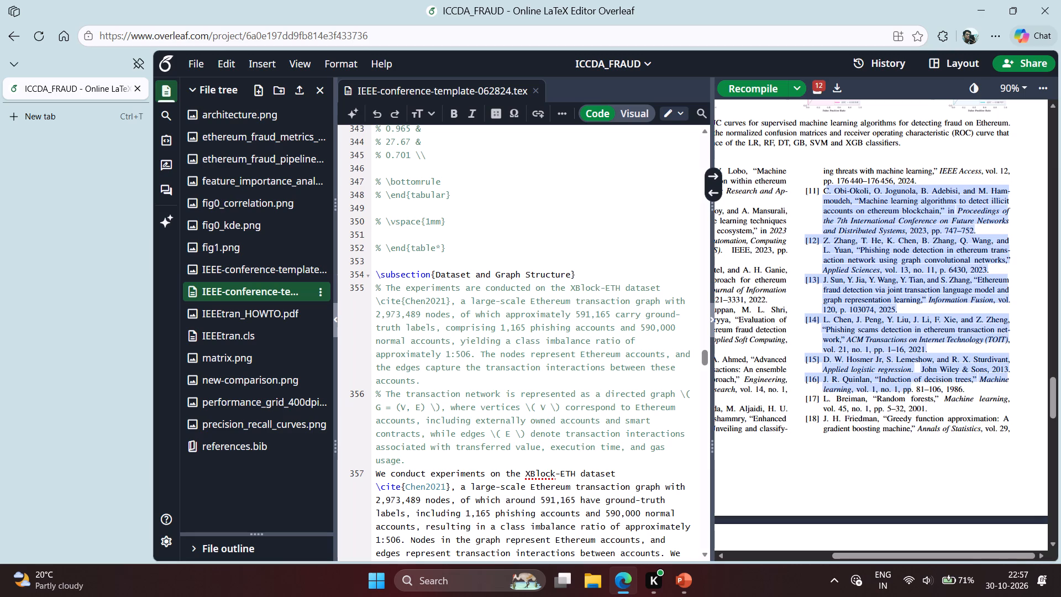
pyautogui.moveTo(912, 397); pyautogui.dragTo(936, 406)
pyautogui.hotkey('ctrl', 'c')
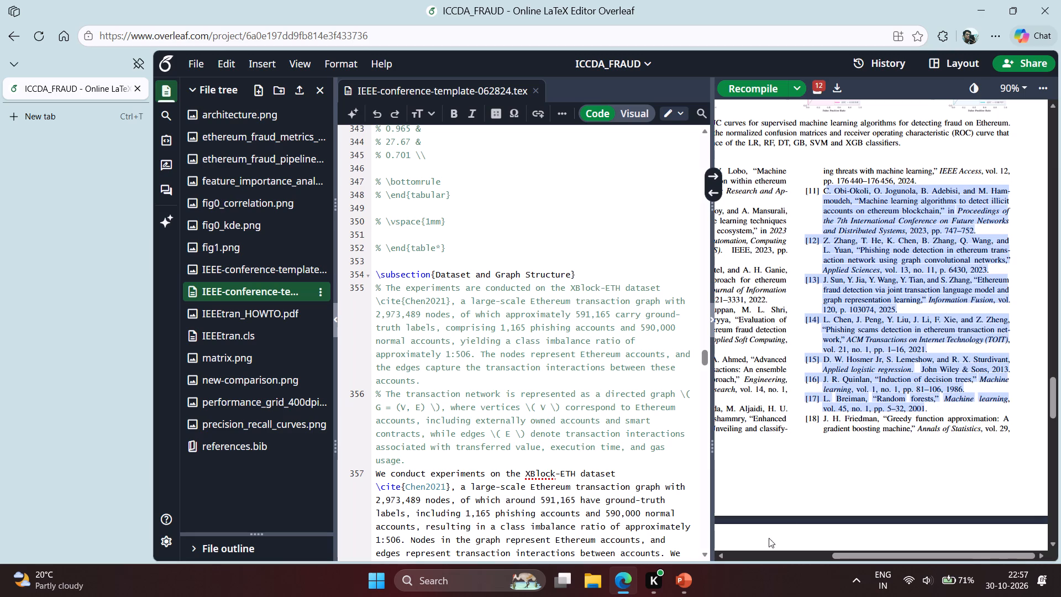
# Return to PowerPoint and paste the copied references on a new line after reference 4 on slide 12.
pyautogui.click(688, 583)
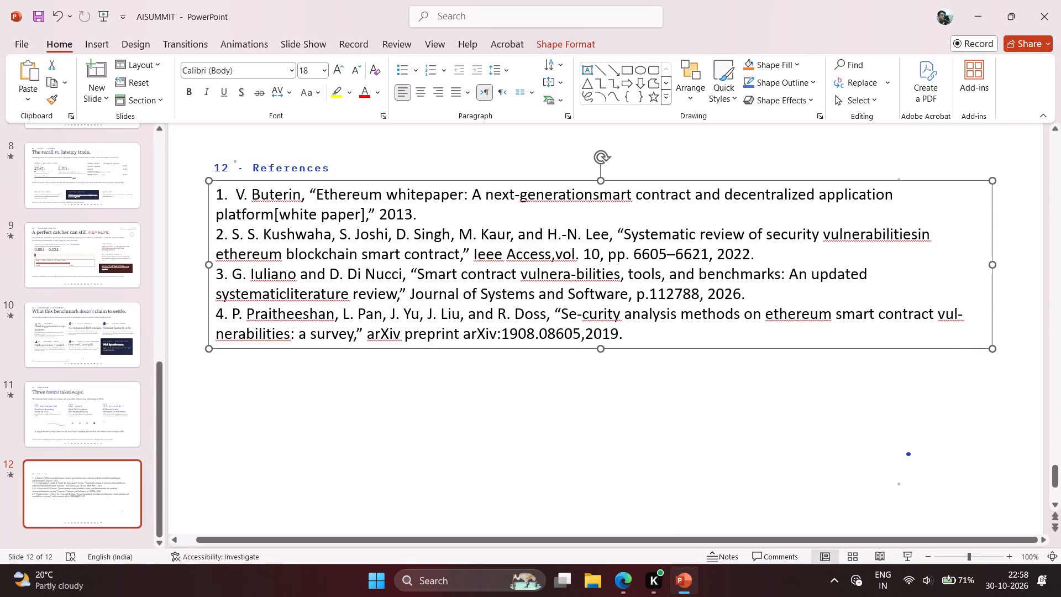
pyautogui.click(716, 338)
pyautogui.press('Return')
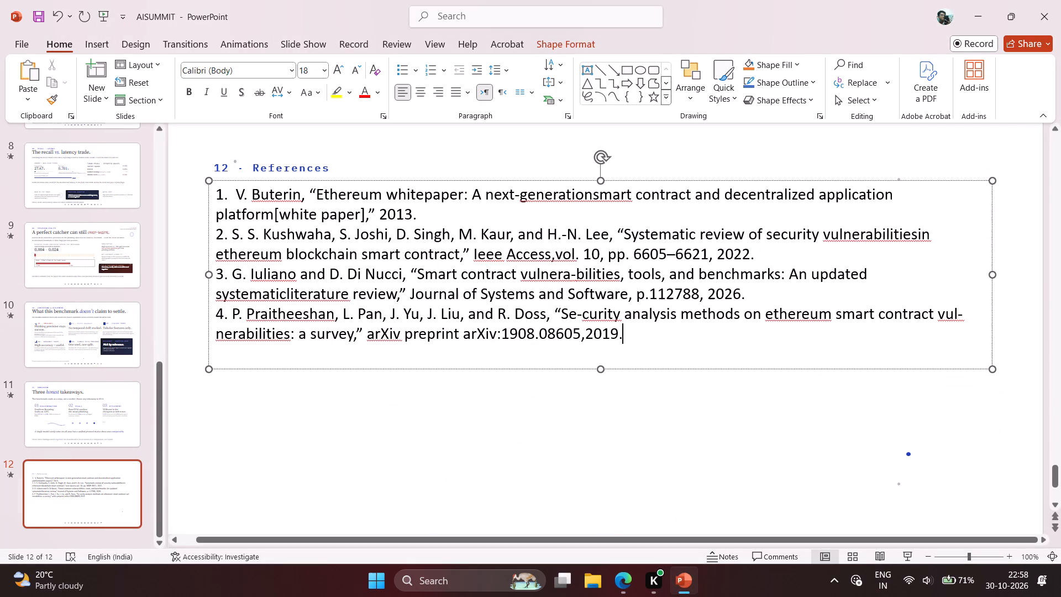
pyautogui.hotkey('ctrl', 'v')
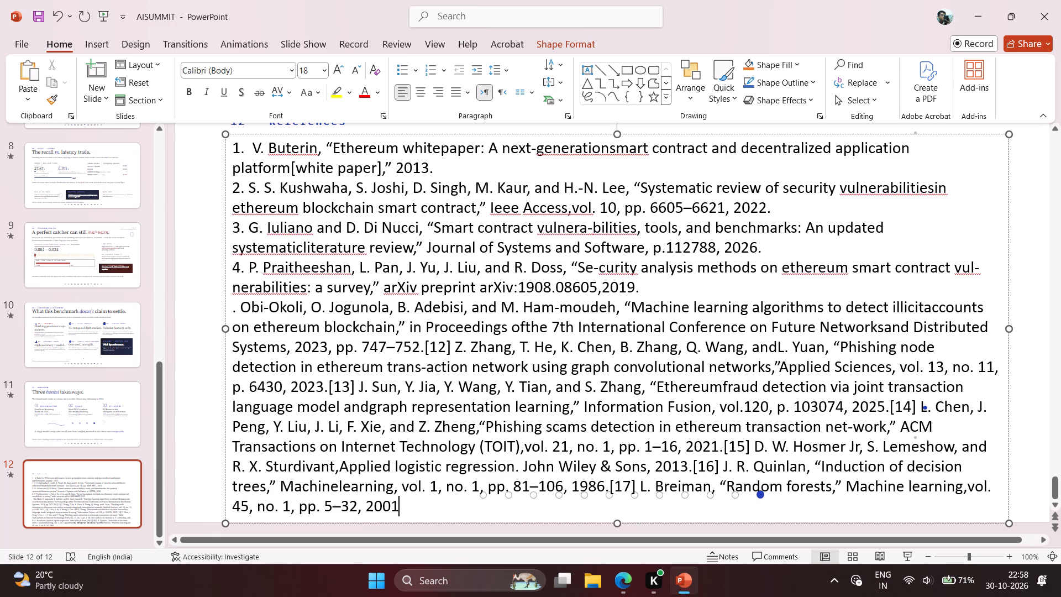
# Number the first pasted reference 5 and start the [13] entry on a new line as "6." in place of its bracketed number.
pyautogui.click(230, 311)
pyautogui.click(231, 311)
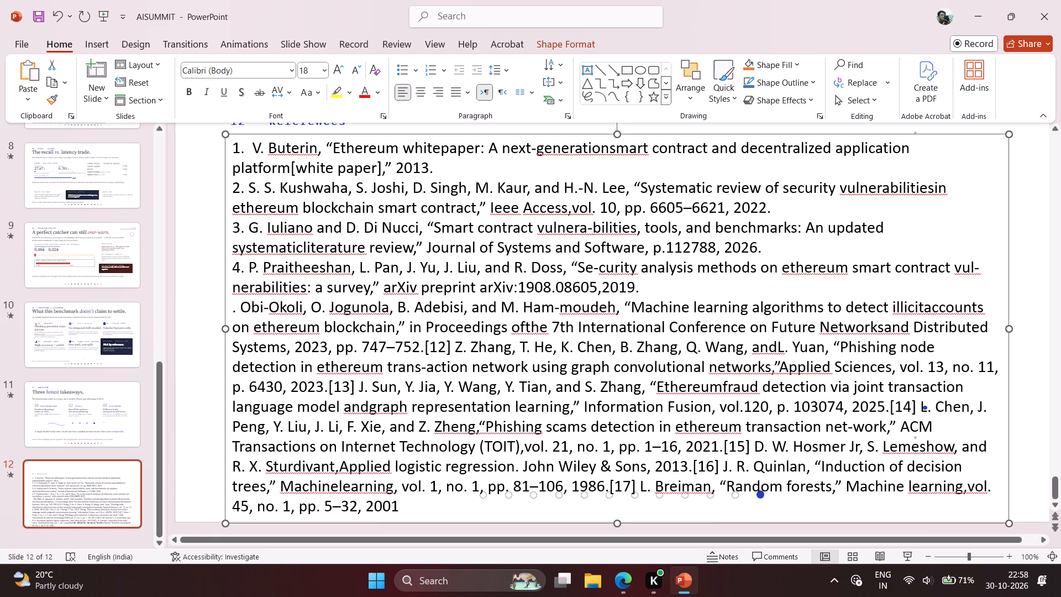
pyautogui.click(235, 311)
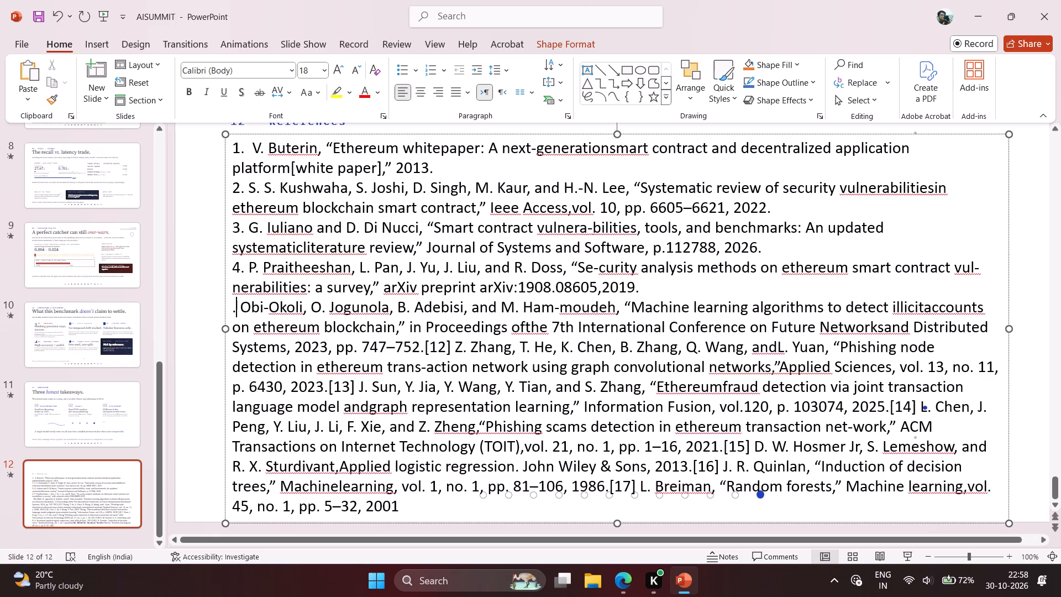
pyautogui.press('Left')
pyautogui.press('5')
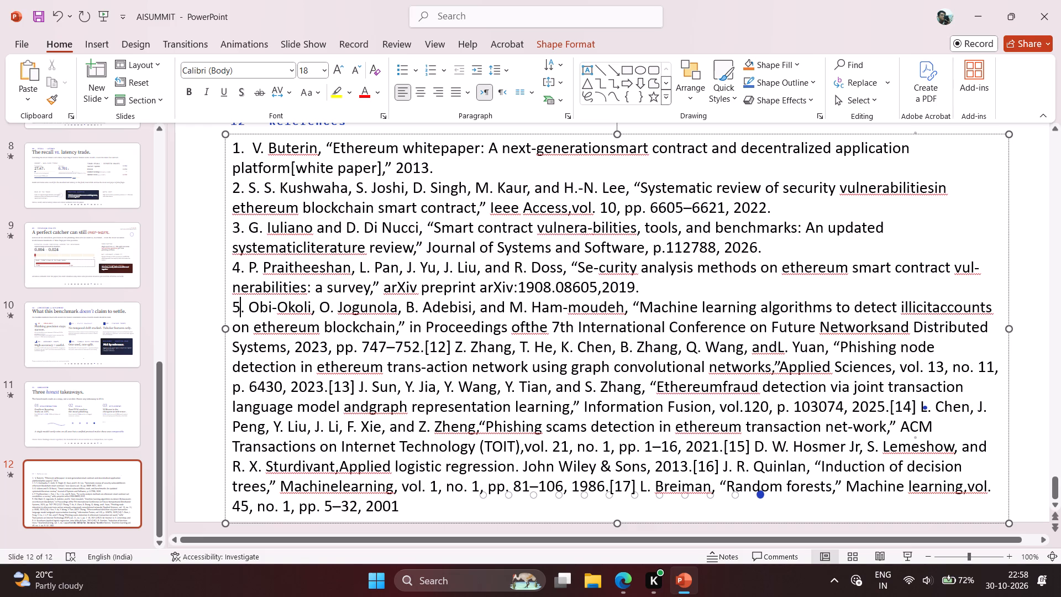
pyautogui.click(356, 391)
pyautogui.press('BackSpace')
pyautogui.press('BackSpace')
pyautogui.press('BackSpace')
pyautogui.press('BackSpace')
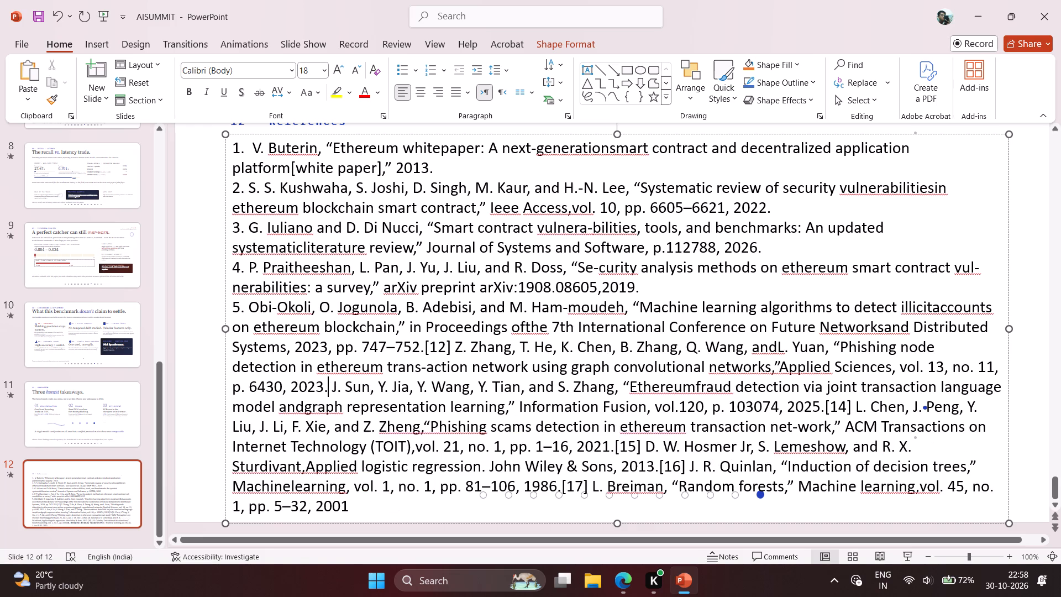
pyautogui.press('Return')
pyautogui.press('6')
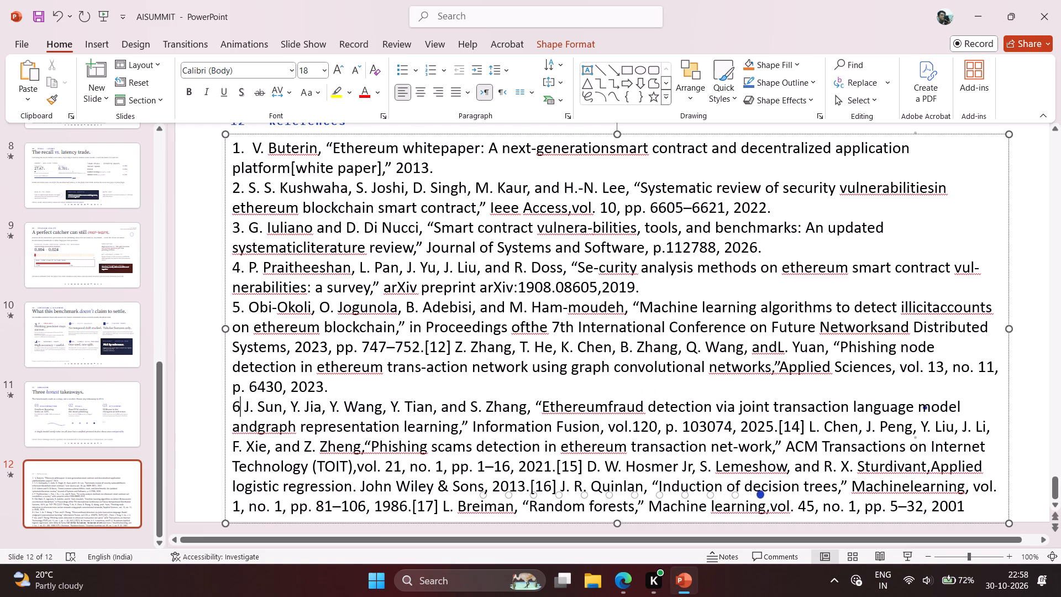
pyautogui.press('.')
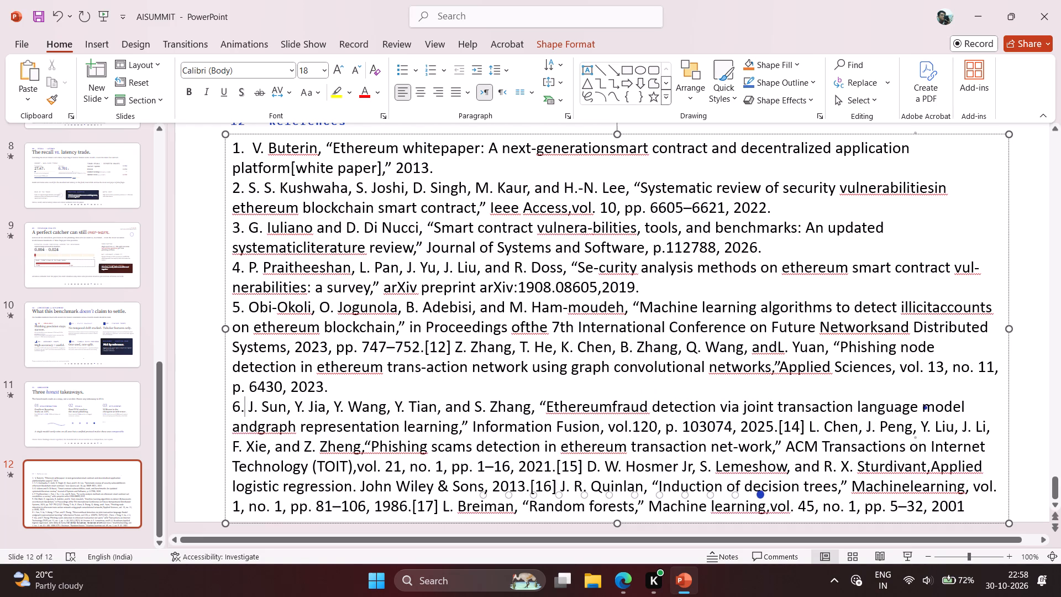
# Start the [14] entry on a new line, replacing its bracketed number with "7.".
pyautogui.click(805, 430)
pyautogui.hotkey('ctrl', 'BackSpace')
pyautogui.hotkey('ctrl', 'BackSpace')
pyautogui.press('BackSpace')
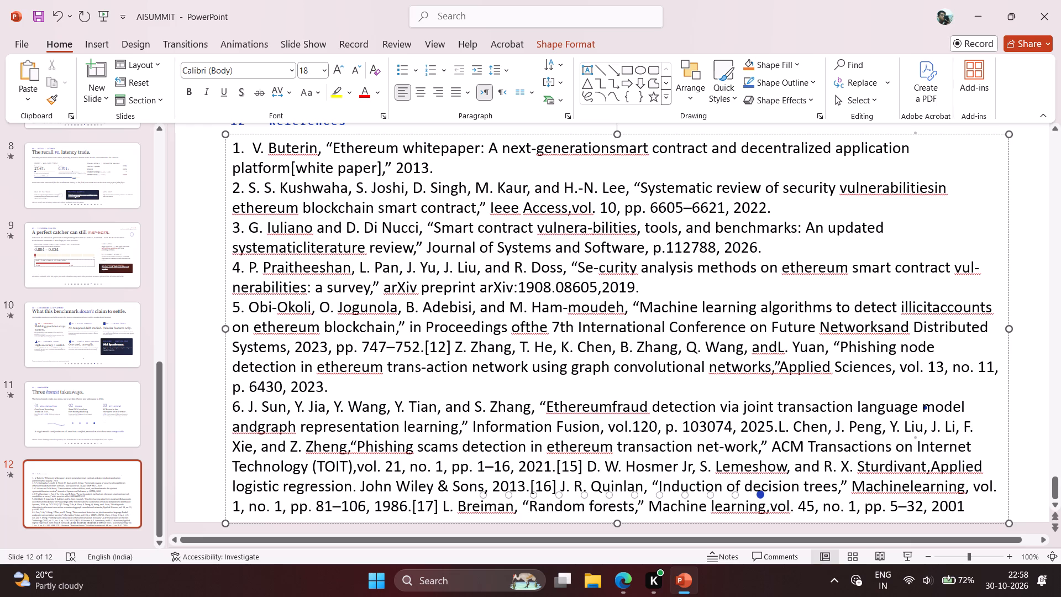
pyautogui.press('Return')
pyautogui.press('7')
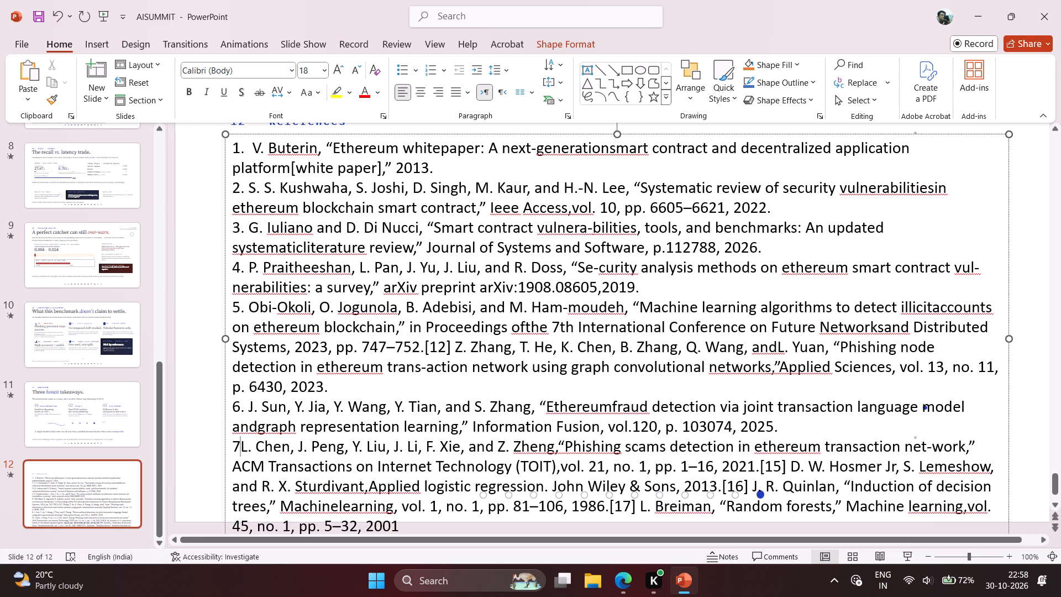
pyautogui.press('.')
pyautogui.press('Return')
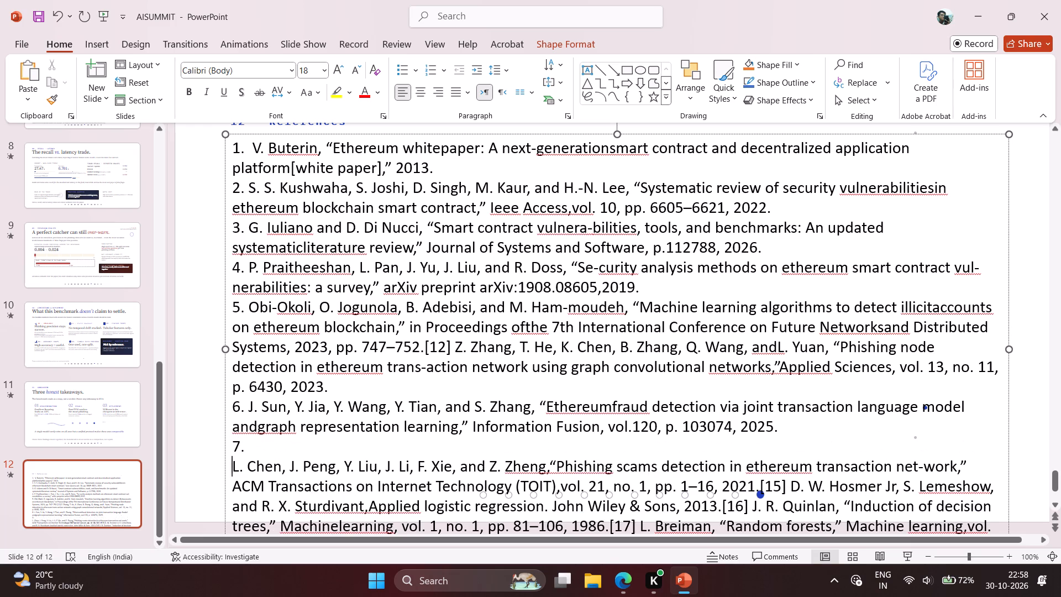
pyautogui.press('BackSpace')
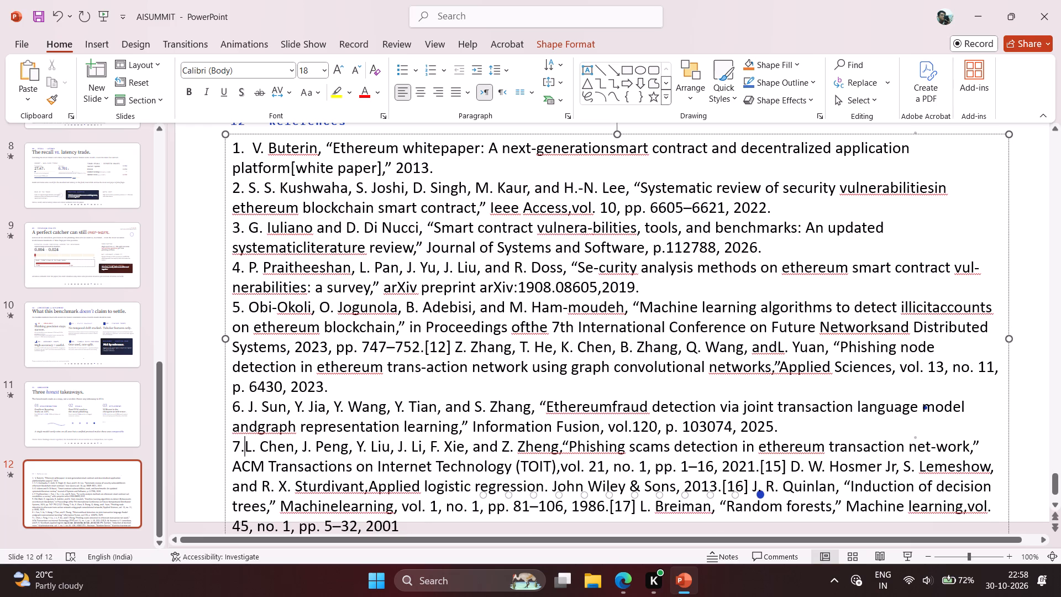
# Start the [15] entry on a new line, replacing its bracketed number with "8.".
pyautogui.click(786, 466)
pyautogui.press('BackSpace')
pyautogui.press('BackSpace')
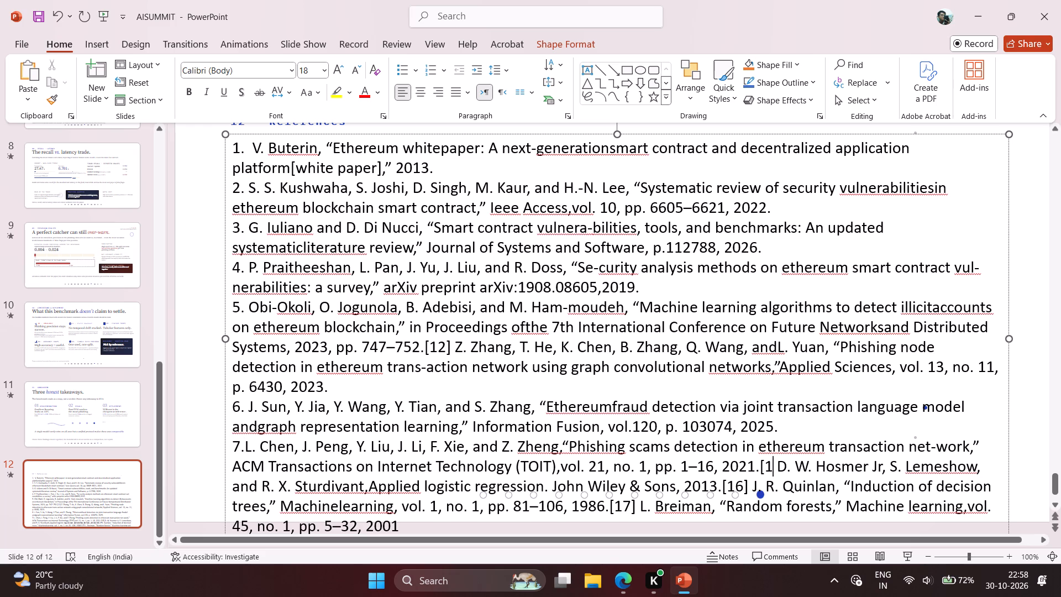
pyautogui.press('BackSpace')
pyautogui.press('BackSpace')
pyautogui.press('Return')
pyautogui.press('8')
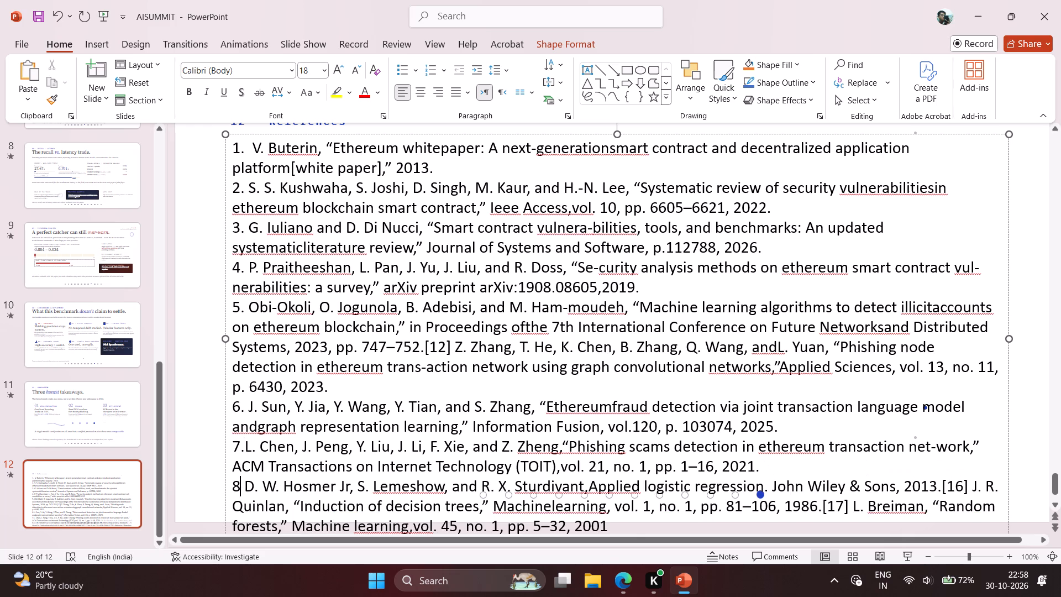
pyautogui.press('.')
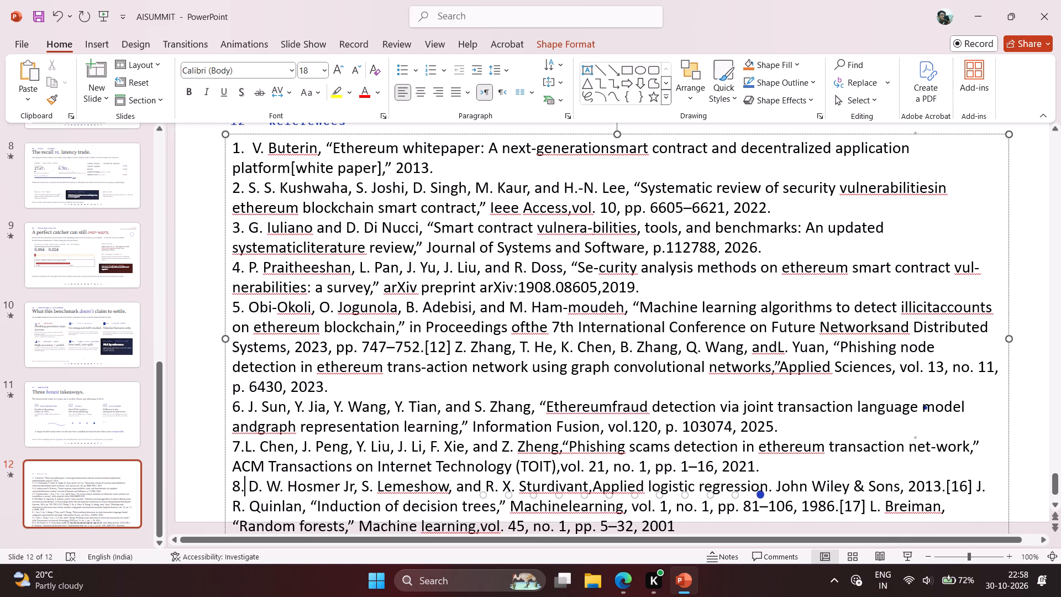
pyautogui.scroll(-1, 784, 430)
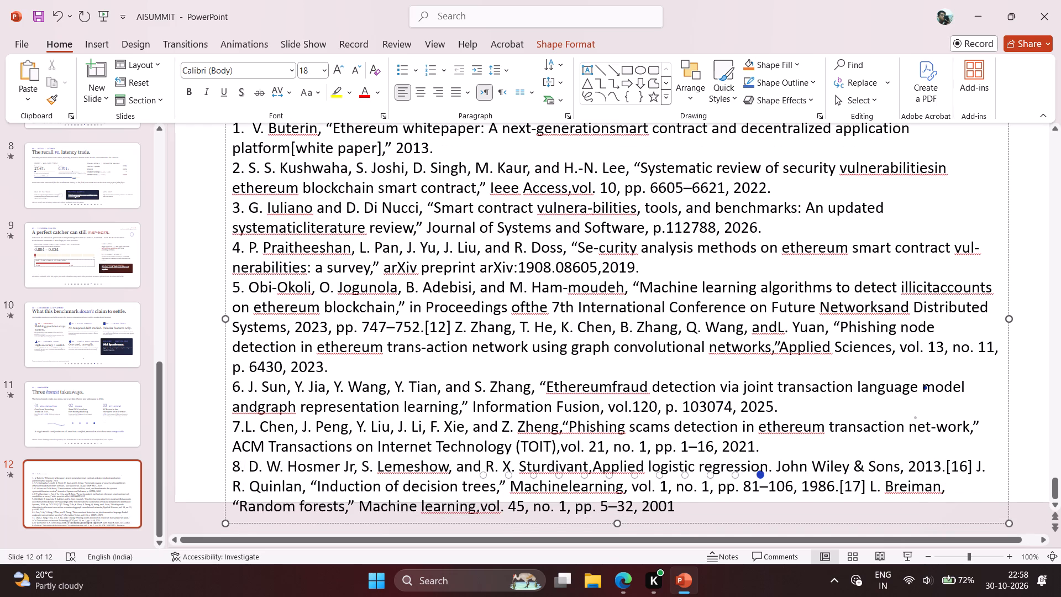
# Start the [16] entry on a new line, replacing its bracketed number with "9.".
pyautogui.click(973, 472)
pyautogui.press('BackSpace')
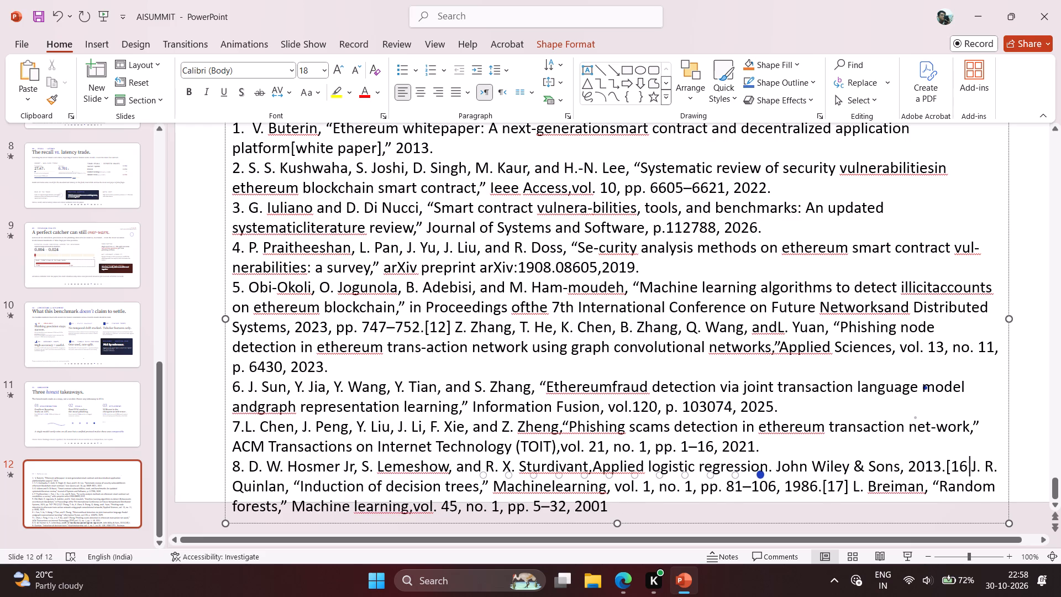
pyautogui.press('BackSpace')
pyautogui.press('BackSpace')
pyautogui.press('BackSpace')
pyautogui.press('Return')
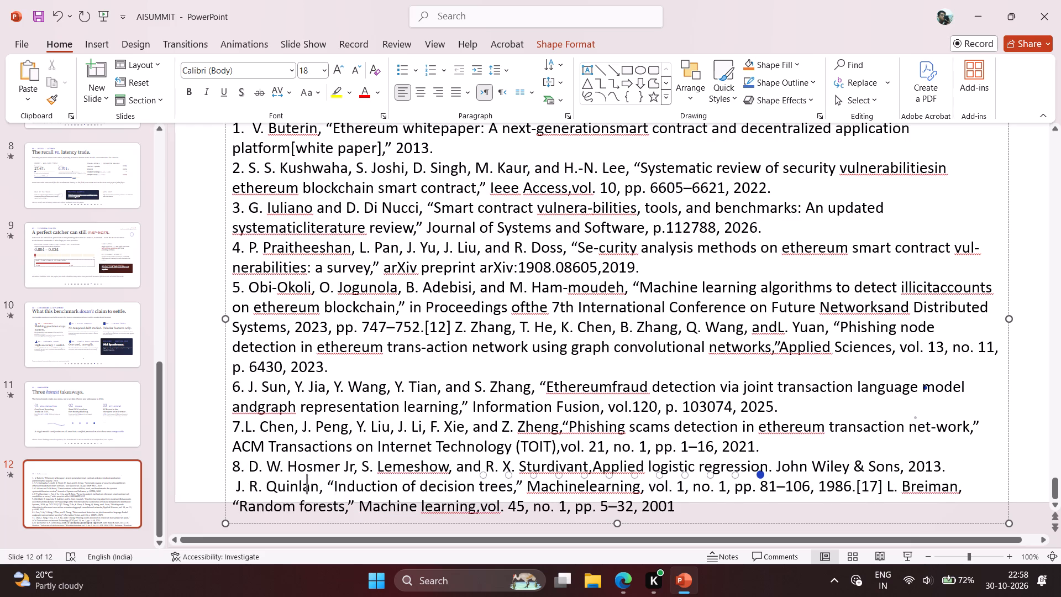
pyautogui.press('9')
pyautogui.press('.')
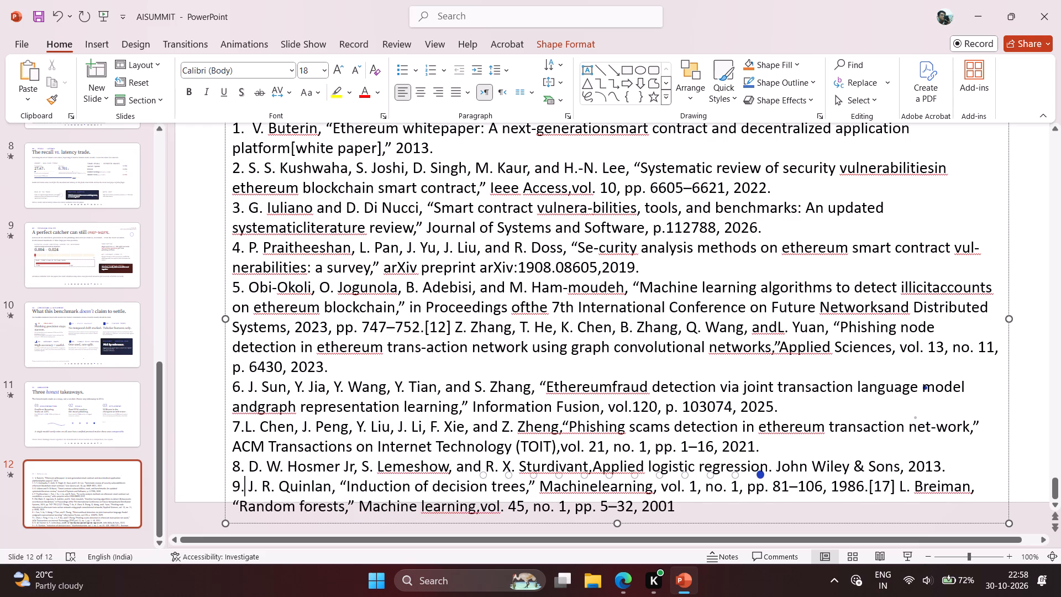
# Start the [17] entry on a new line, replacing its bracketed number with "10.".
pyautogui.click(896, 490)
pyautogui.press('BackSpace')
pyautogui.press('BackSpace')
pyautogui.press('BackSpace')
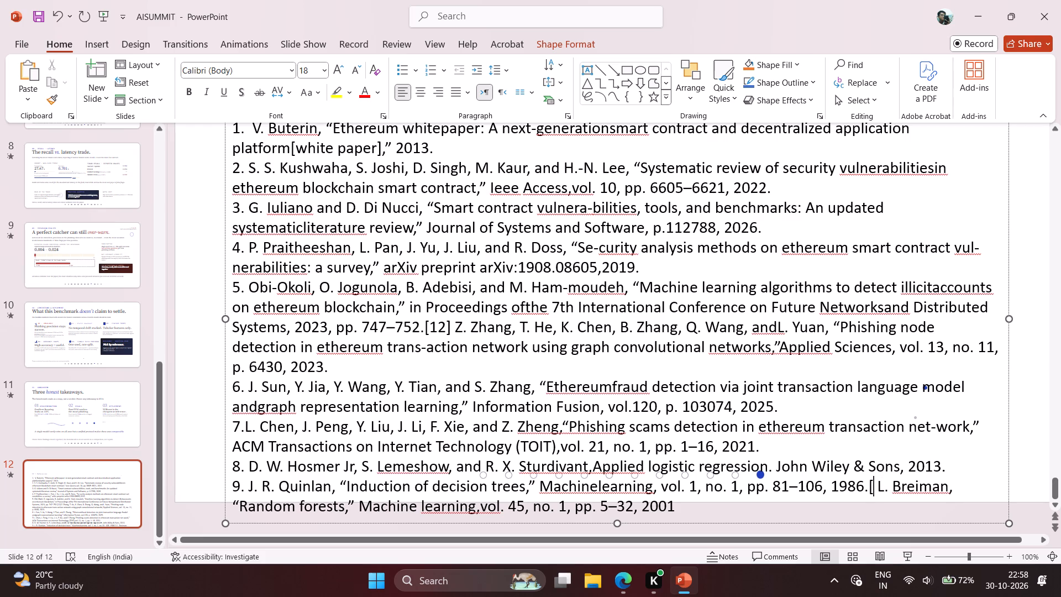
pyautogui.press('BackSpace')
pyautogui.press('Return')
pyautogui.write('10.')
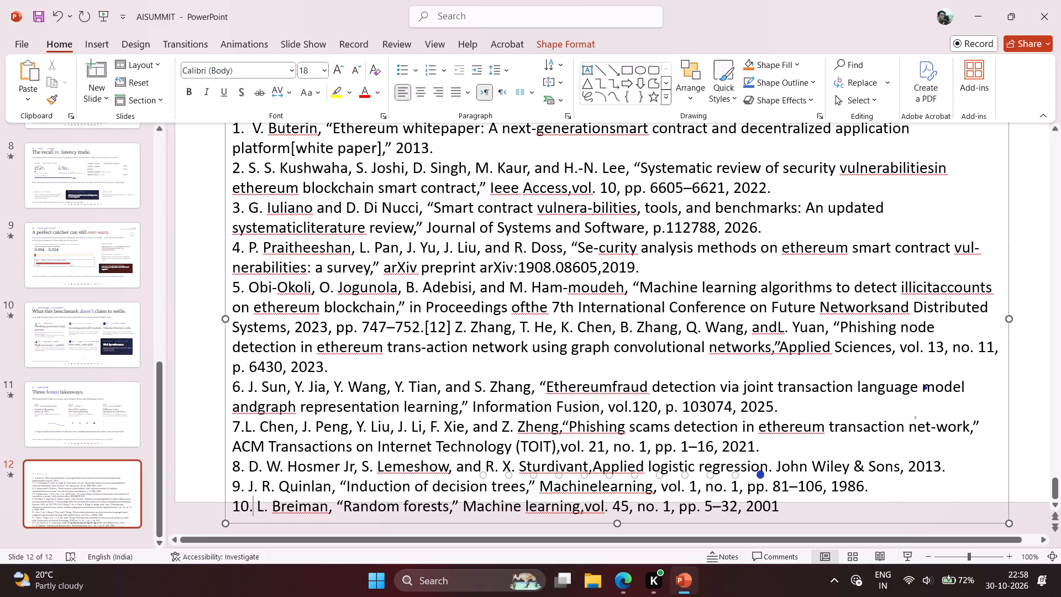
# Reduce the font size of the whole reference list to 16.
pyautogui.hotkey('ctrl', 'a')
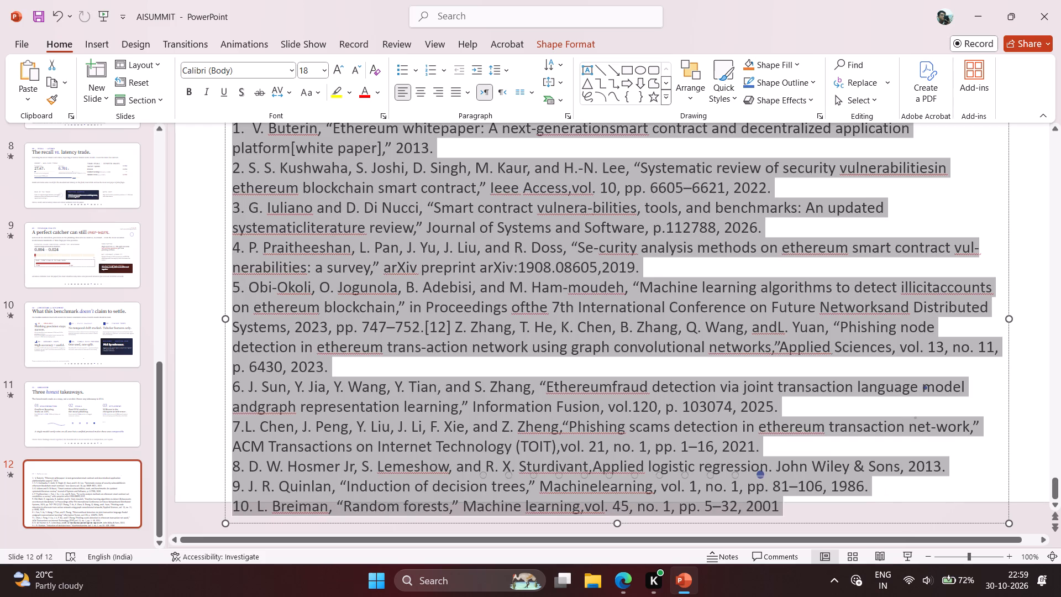
pyautogui.click(356, 69)
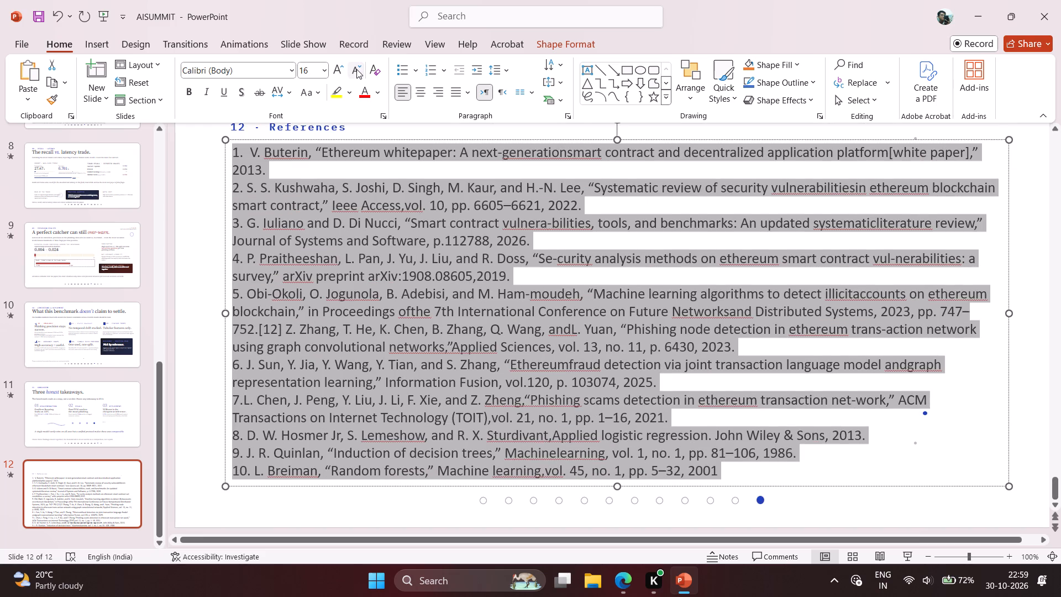
pyautogui.click(192, 357)
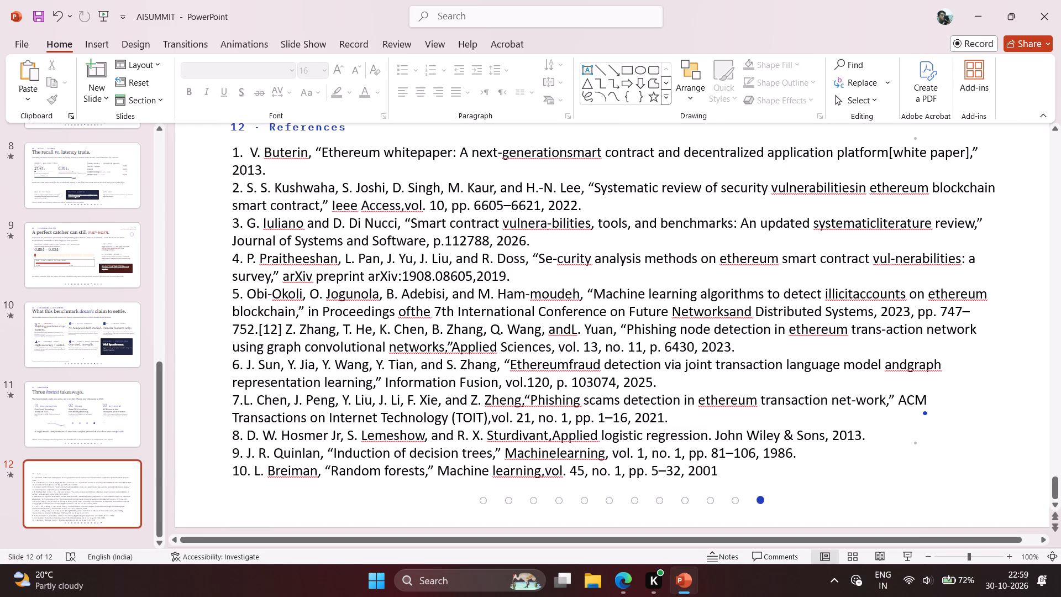
# Separate the [12] phishing node detection entry from reference 5 and delete that entry from the list.
pyautogui.click(259, 327)
pyautogui.press('Return')
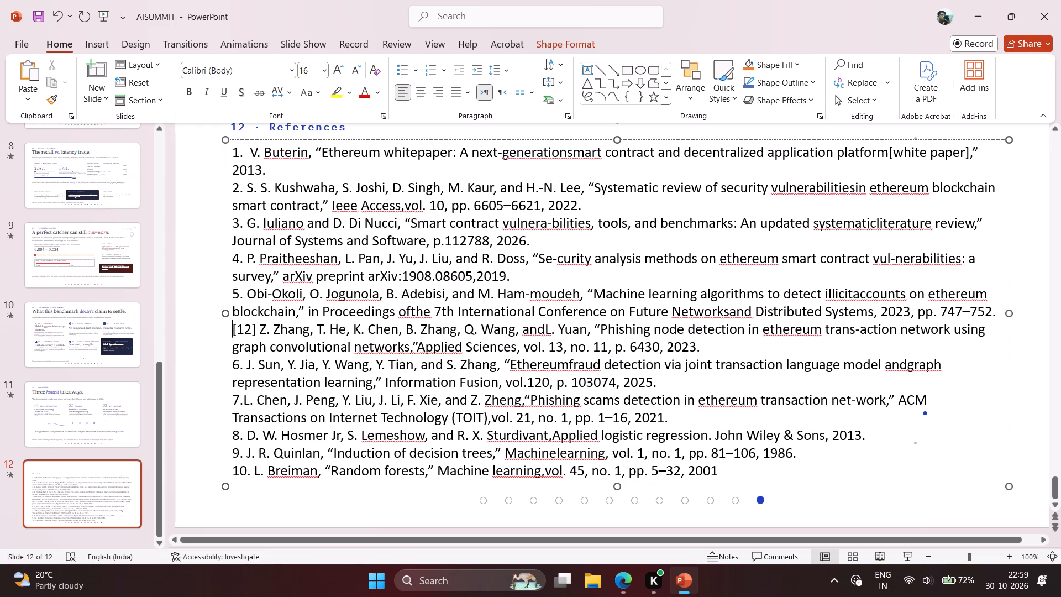
pyautogui.press('BackSpace')
pyautogui.press('Return')
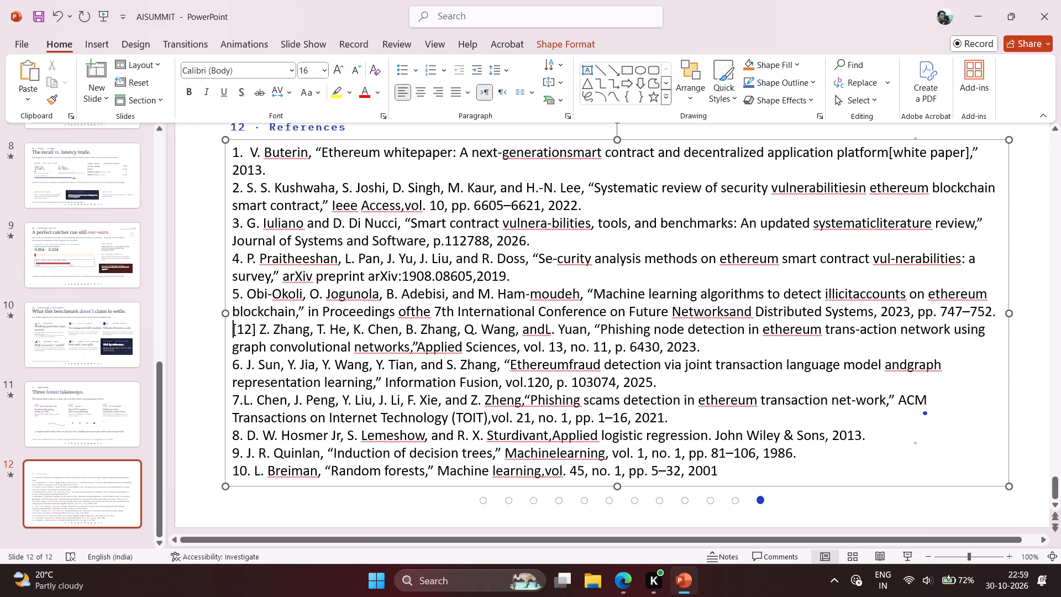
pyautogui.click(259, 327)
pyautogui.moveTo(706, 349); pyautogui.dragTo(387, 341)
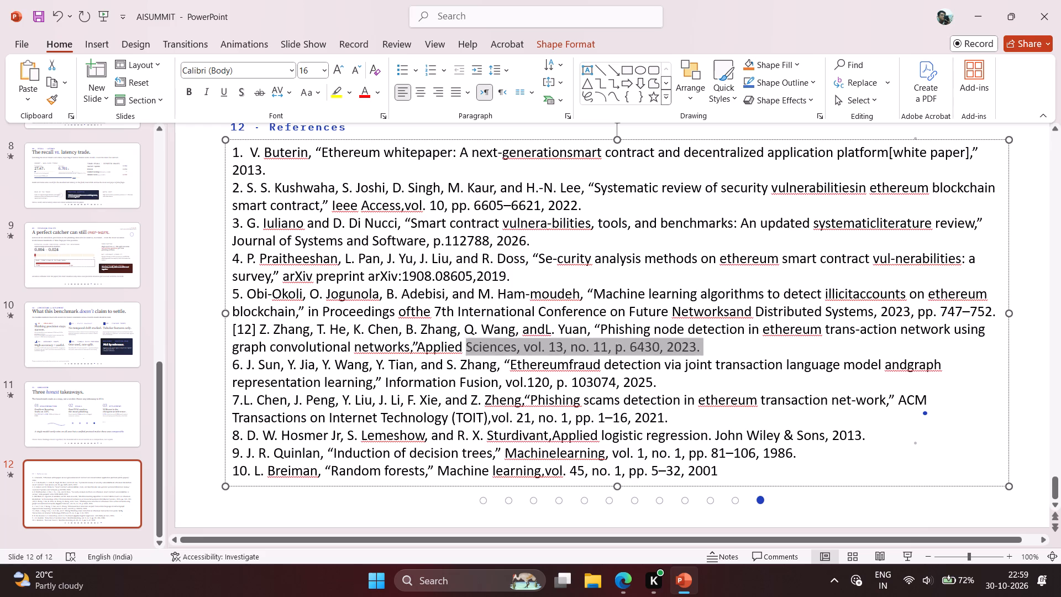
pyautogui.moveTo(387, 341); pyautogui.dragTo(227, 329)
pyautogui.press('BackSpace')
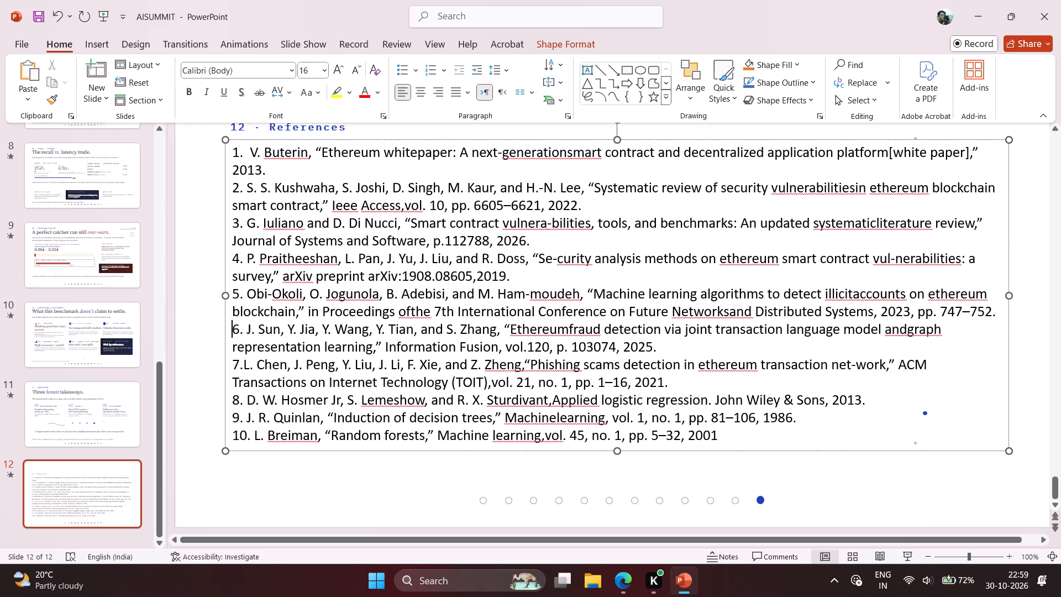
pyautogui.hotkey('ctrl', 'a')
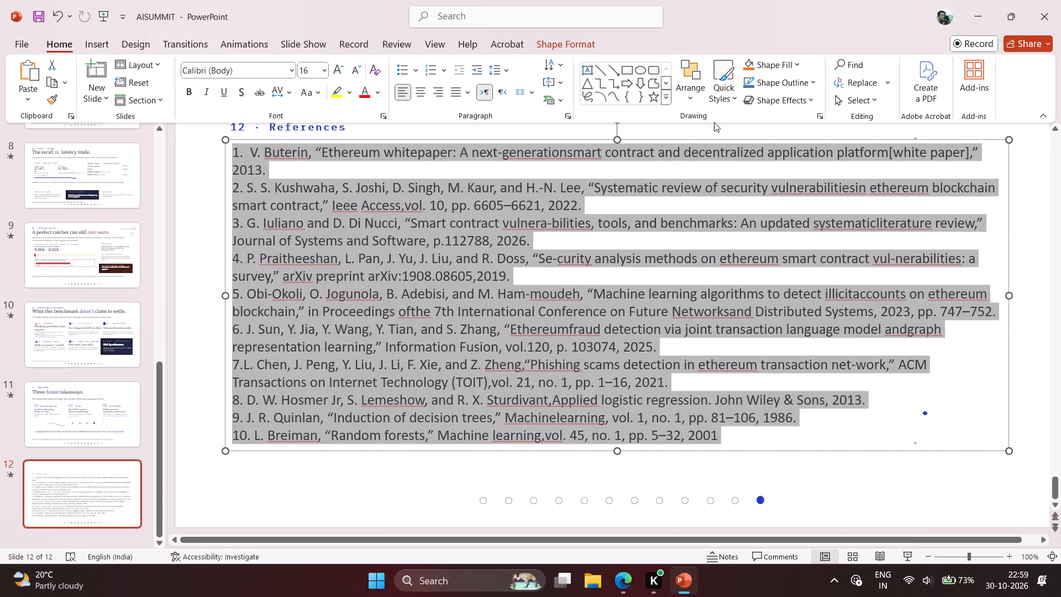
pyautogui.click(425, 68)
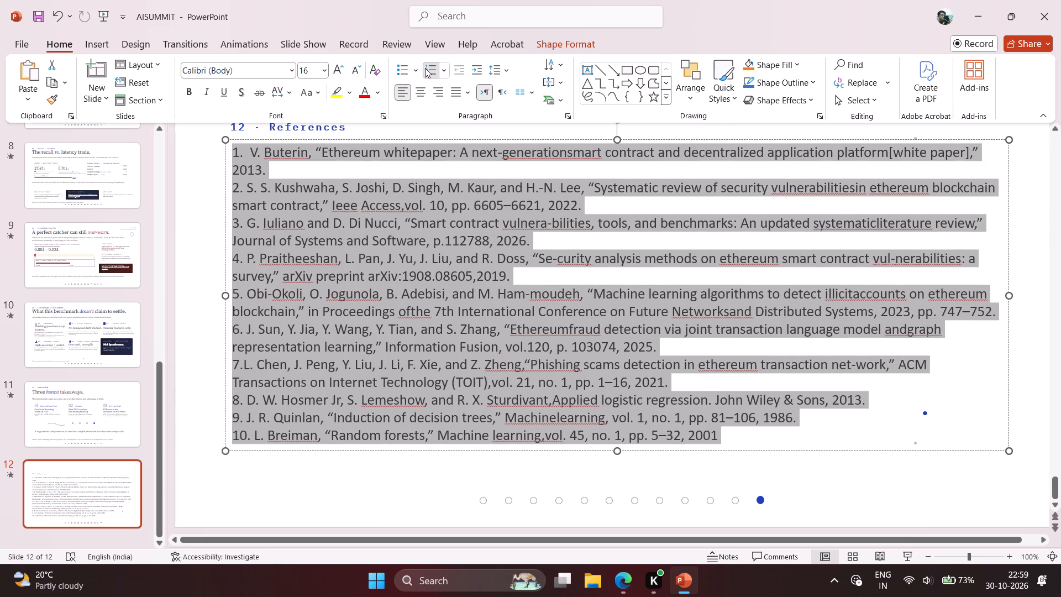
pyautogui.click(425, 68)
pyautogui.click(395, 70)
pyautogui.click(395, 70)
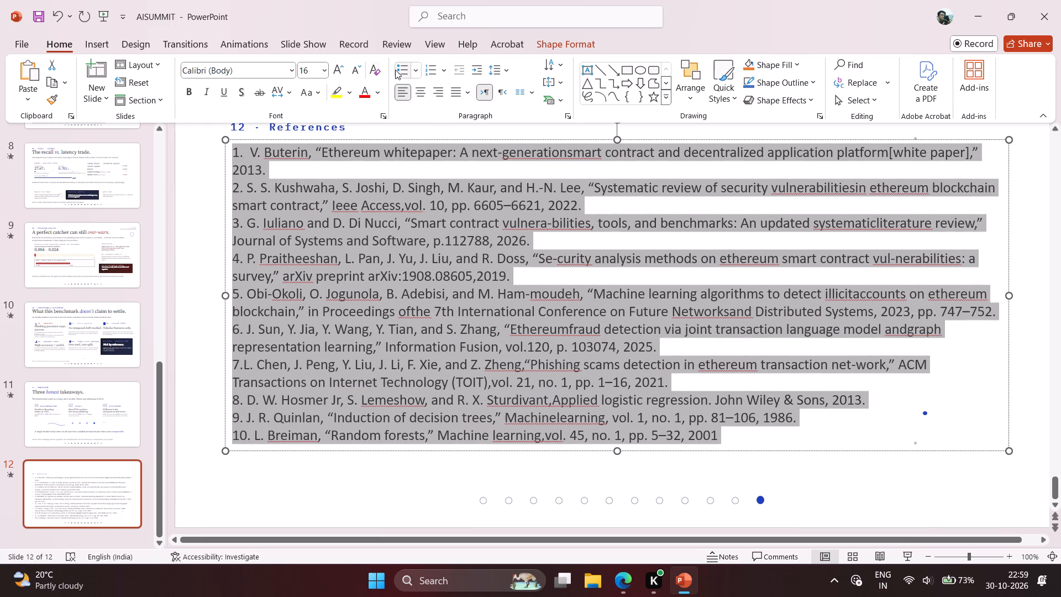
# Remove the manually entered numbers "1." and "2." from the first two references.
pyautogui.click(249, 156)
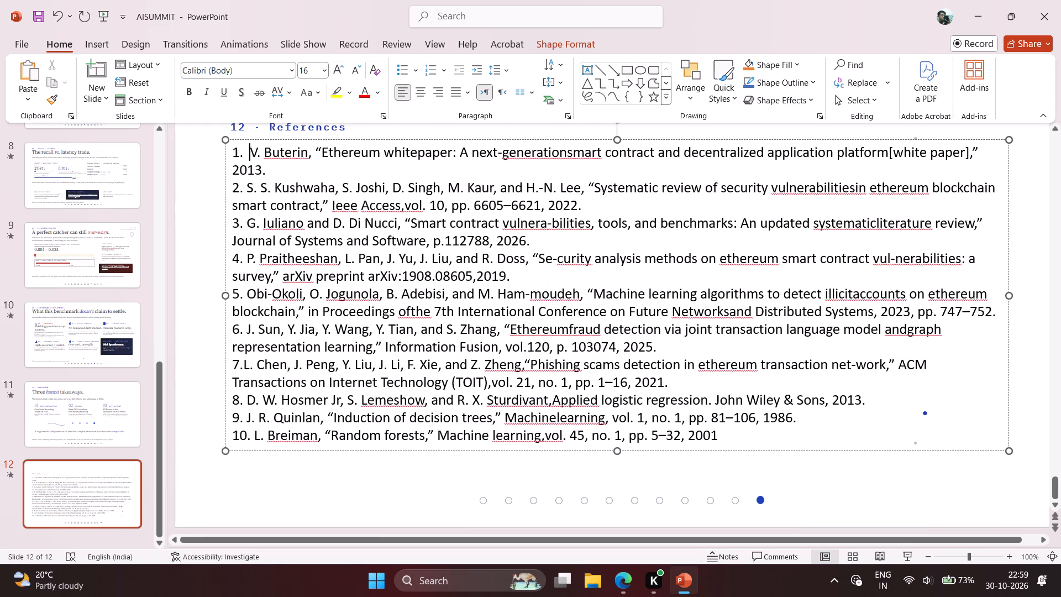
pyautogui.hotkey('ctrl', 'BackSpace')
pyautogui.hotkey('ctrl', 'BackSpace')
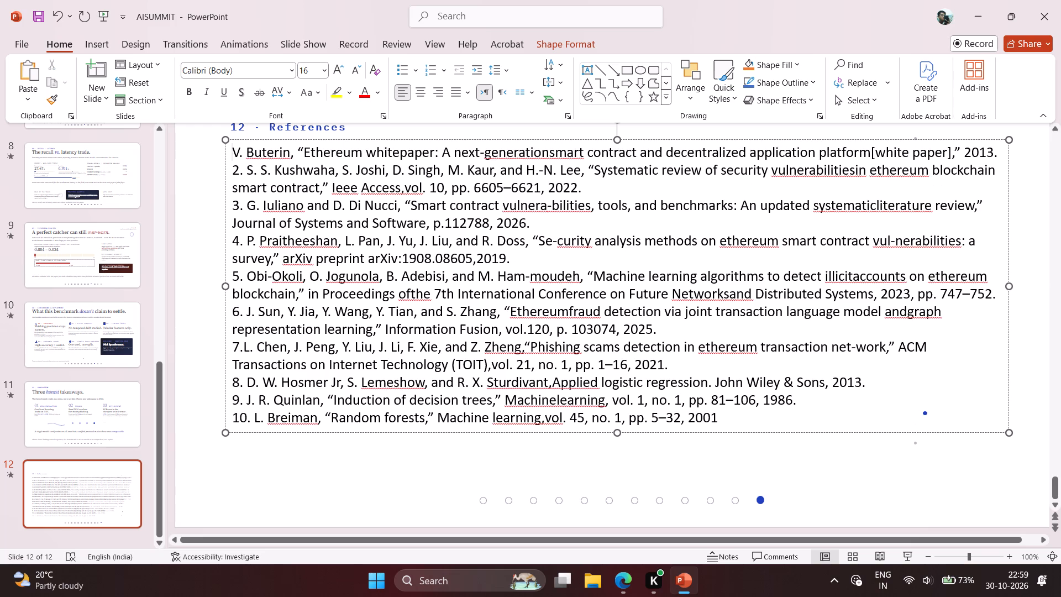
pyautogui.press('Down')
pyautogui.press('Right')
pyautogui.press('Right')
pyautogui.press('Right')
pyautogui.hotkey('ctrl', 'BackSpace')
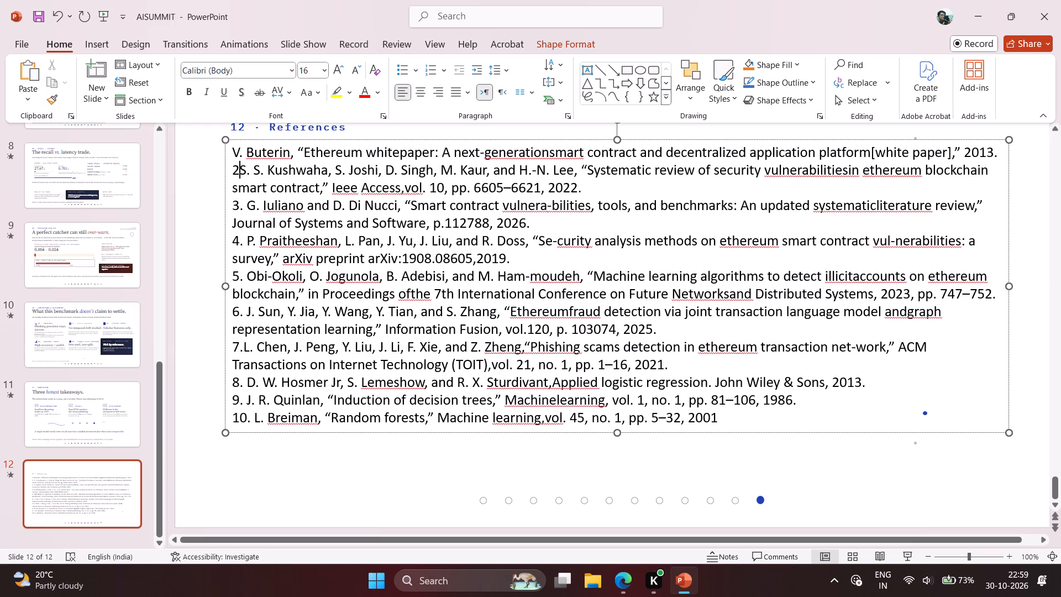
pyautogui.press('BackSpace')
# Remove the manually entered number "3." from the third reference.
pyautogui.press('Down')
pyautogui.press('Down')
pyautogui.press('Right')
pyautogui.press('Right')
pyautogui.press('Right')
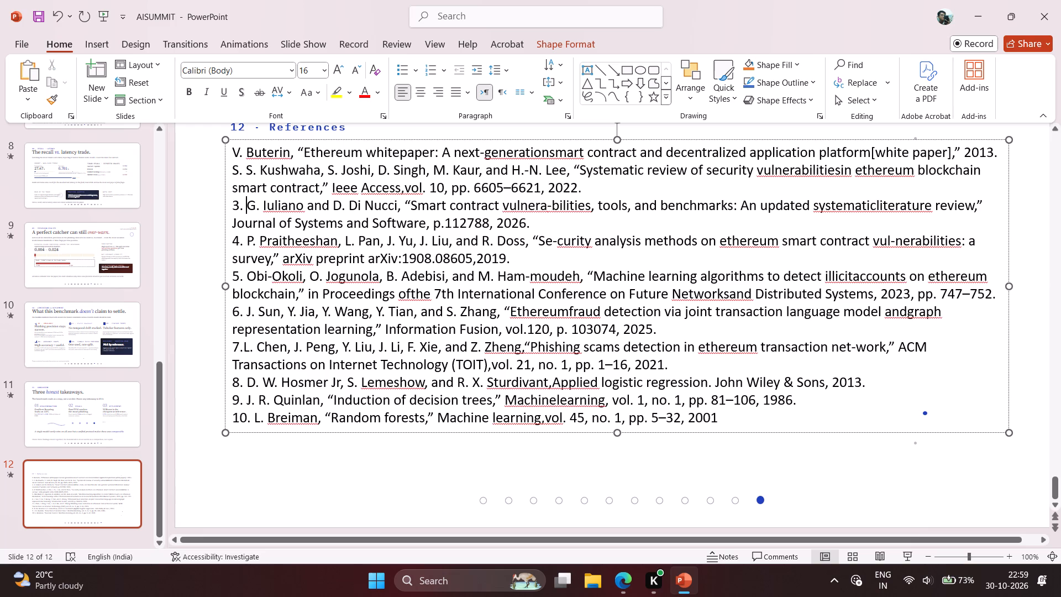
pyautogui.press('BackSpace')
pyautogui.press('BackSpace')
pyautogui.press('BackSpace')
# Remove the manually entered number "4." from the fourth reference, keeping the reference on its own line.
pyautogui.press('Down')
pyautogui.press('Down')
pyautogui.press('Right')
pyautogui.press('Right')
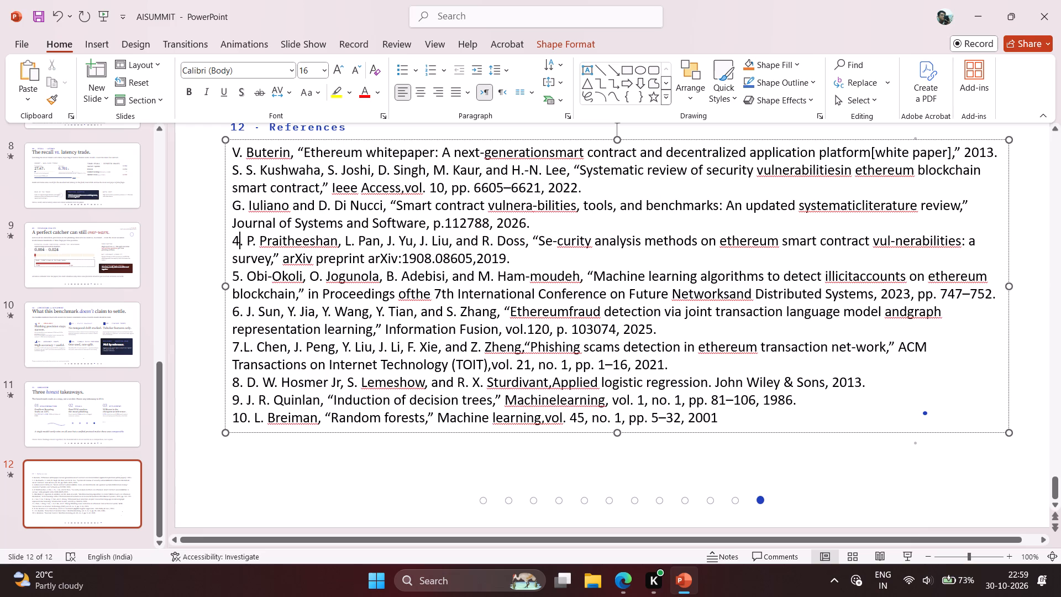
pyautogui.press('BackSpace')
pyautogui.press('BackSpace')
pyautogui.press('BackSpace')
pyautogui.press('Return')
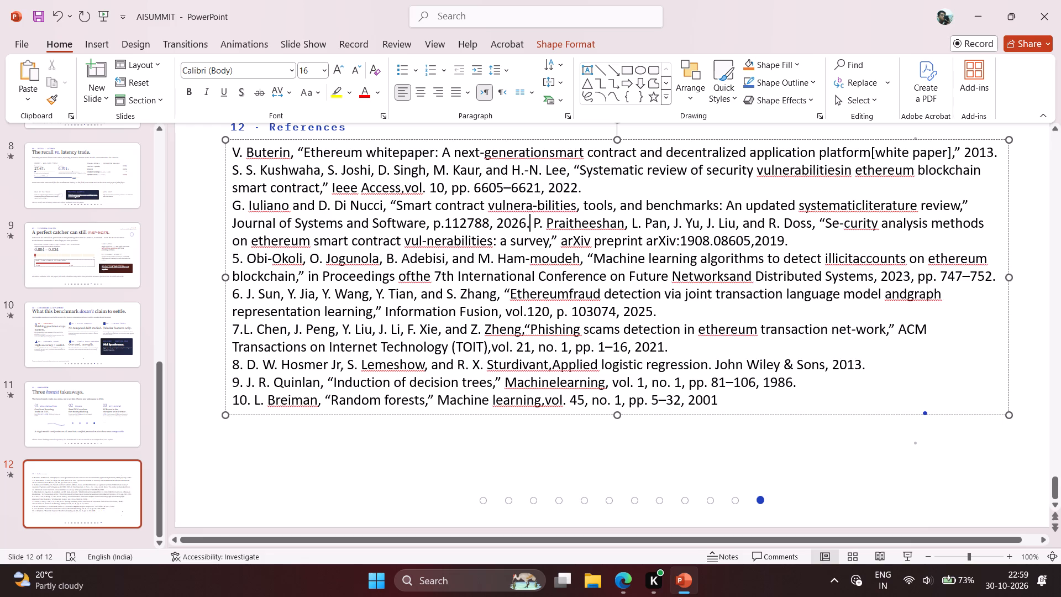
pyautogui.press('Right')
pyautogui.press('BackSpace')
# Remove the manually entered number "5." from the fifth reference.
pyautogui.press('Down')
pyautogui.press('Down')
pyautogui.press('Right')
pyautogui.press('Right')
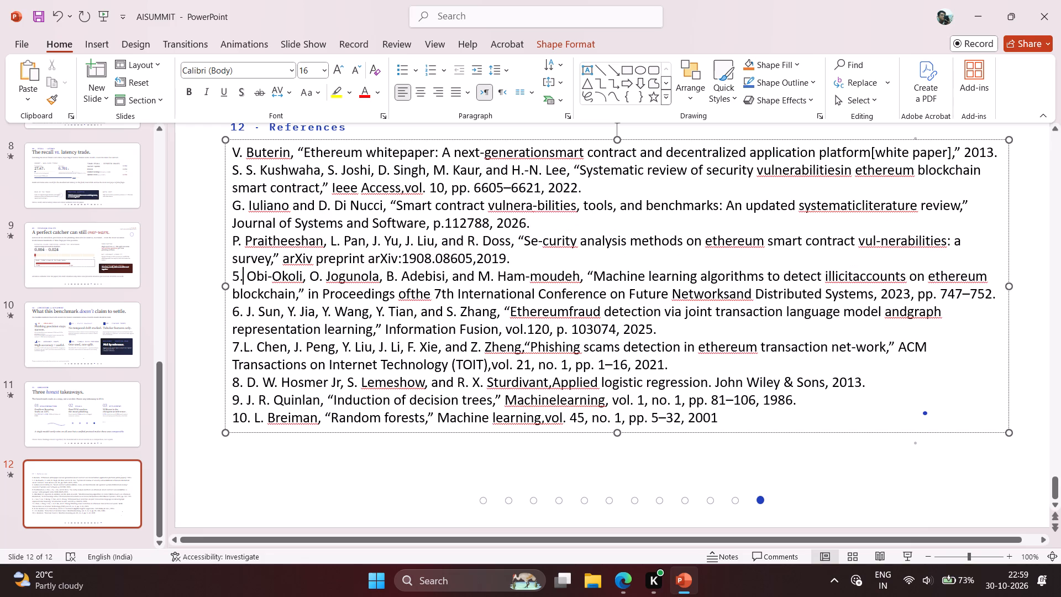
pyautogui.press('Right')
pyautogui.press('BackSpace')
pyautogui.press('BackSpace')
pyautogui.press('BackSpace')
# Remove the manually entered numbers "6." and "7." from the sixth and seventh references.
pyautogui.press('Down')
pyautogui.press('Down')
pyautogui.press('Right')
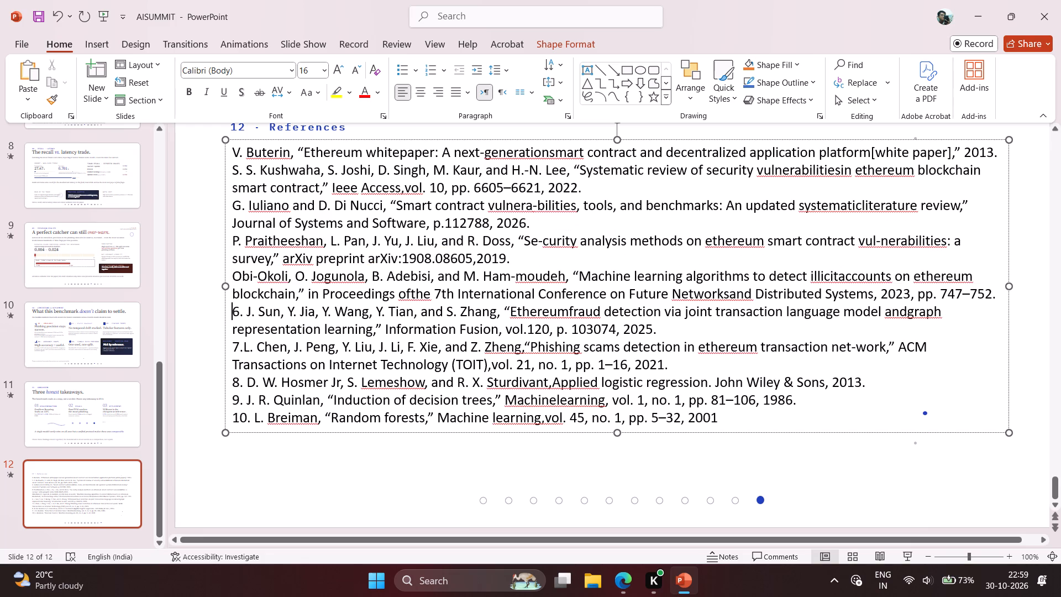
pyautogui.press('Right')
pyautogui.press('Right')
pyautogui.press('BackSpace')
pyautogui.press('BackSpace')
pyautogui.press('BackSpace')
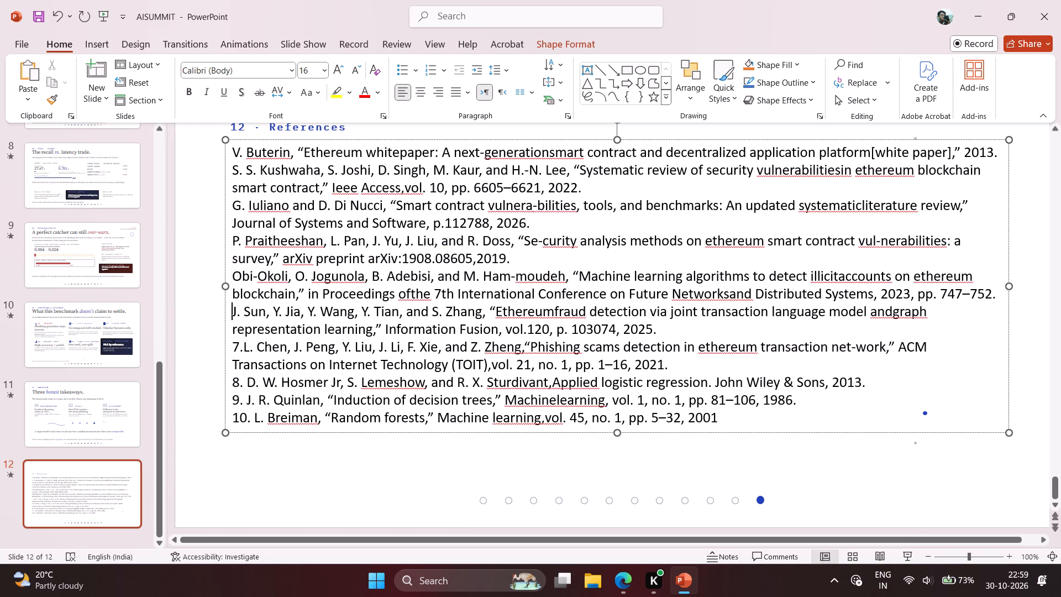
pyautogui.press('Down')
pyautogui.press('Down')
pyautogui.press('Right')
pyautogui.press('Right')
pyautogui.hotkey('ctrl', 'BackSpace')
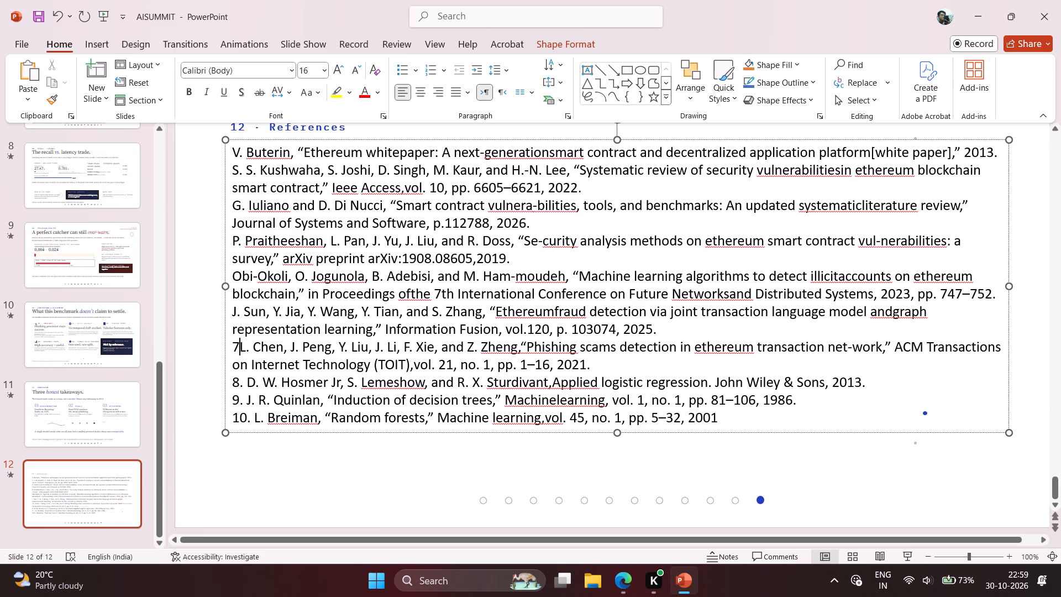
pyautogui.press('BackSpace')
# Remove the manually entered numbers "8." and "9." from the eighth and ninth references.
pyautogui.press('Down')
pyautogui.press('Down')
pyautogui.press('Right')
pyautogui.press('Right')
pyautogui.hotkey('ctrl', 'BackSpace')
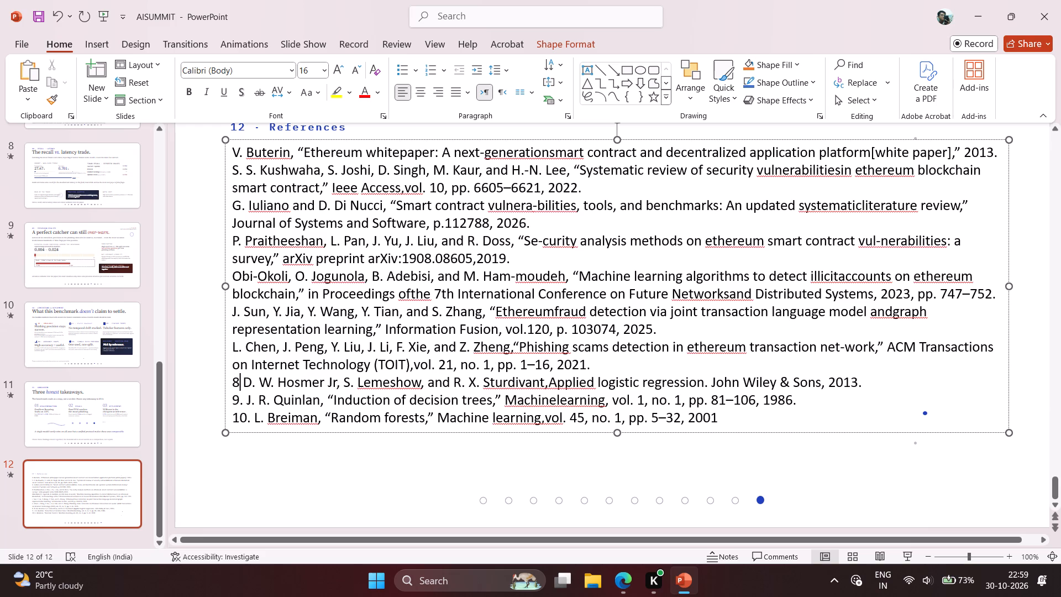
pyautogui.press('Right')
pyautogui.press('BackSpace')
pyautogui.press('BackSpace')
pyautogui.press('Down')
pyautogui.press('Right')
pyautogui.press('Right')
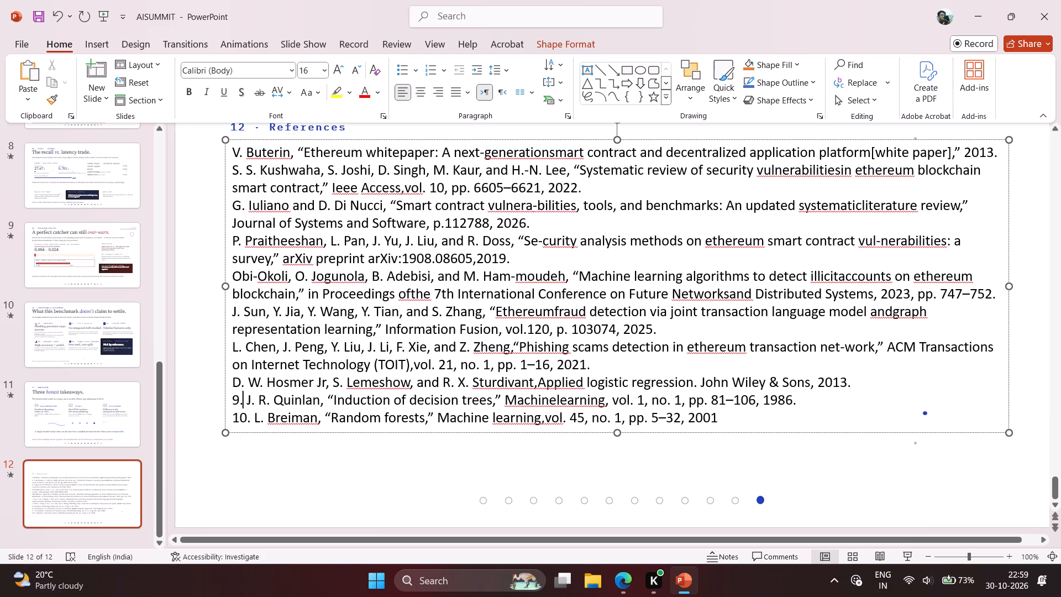
pyautogui.press('Right')
pyautogui.hotkey('ctrl', 'BackSpace')
pyautogui.hotkey('ctrl', 'BackSpace')
# Remove the manually entered number "10." from the last reference.
pyautogui.press('Down')
pyautogui.press('Right')
pyautogui.press('Right')
pyautogui.press('Right')
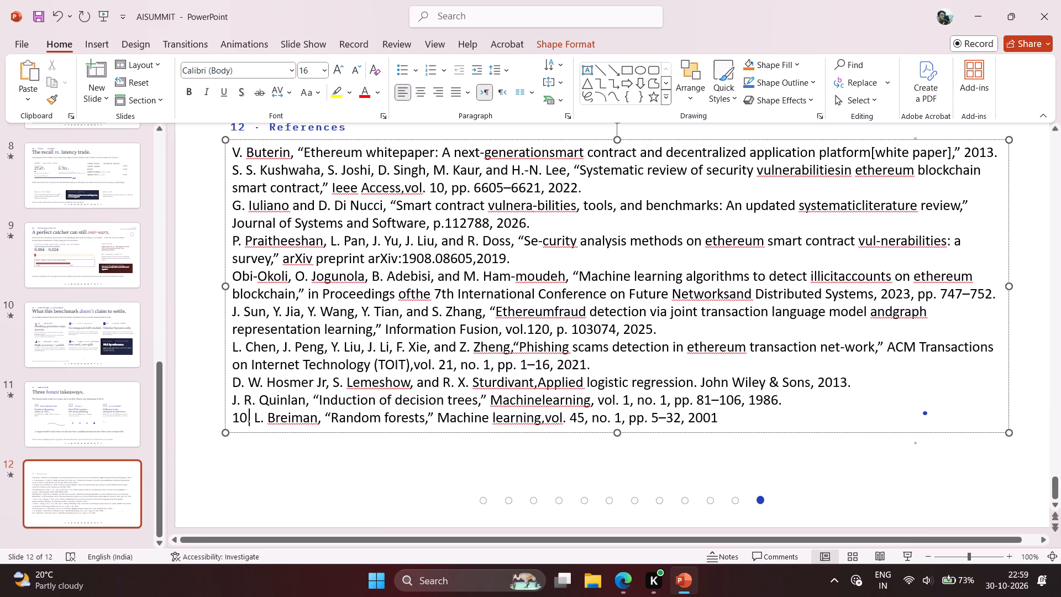
pyautogui.hotkey('ctrl', 'BackSpace')
pyautogui.hotkey('ctrl', 'BackSpace')
# Apply automatic 1., 2., 3. numbering to the whole reference list.
pyautogui.hotkey('ctrl', 'a')
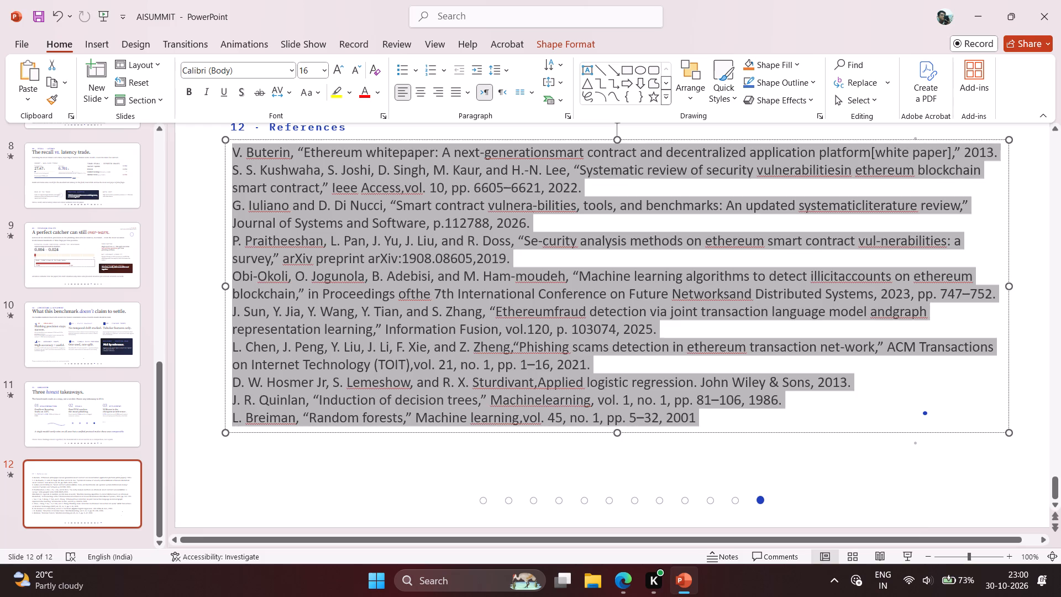
pyautogui.click(429, 68)
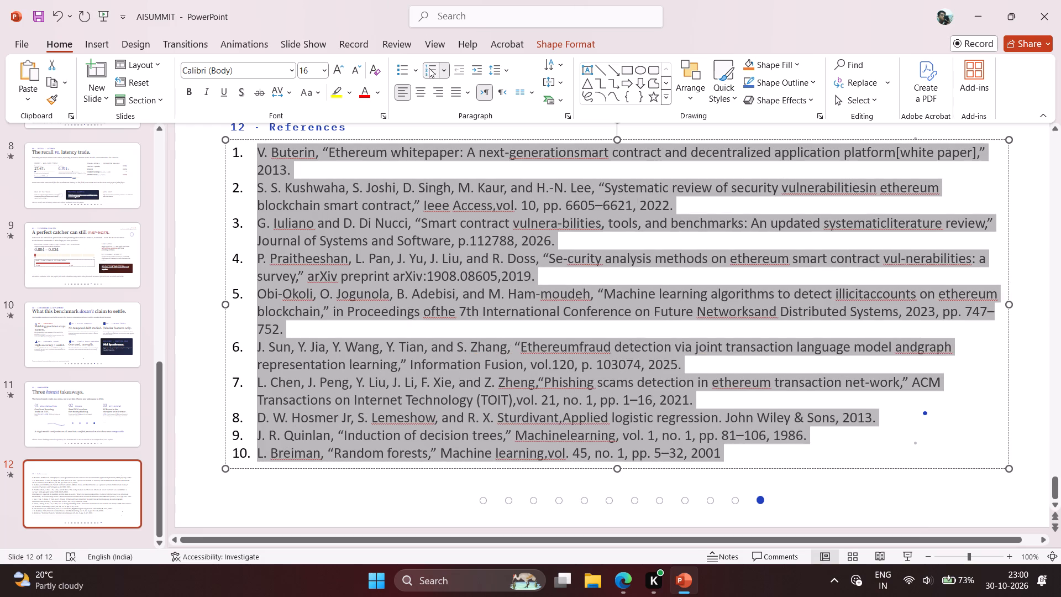
pyautogui.click(307, 496)
# Insert the missing space in "Ethereumfraud" in reference 6 so it reads "Ethereum fraud".
pyautogui.scroll(1, 307, 496)
pyautogui.scroll(-1, 307, 496)
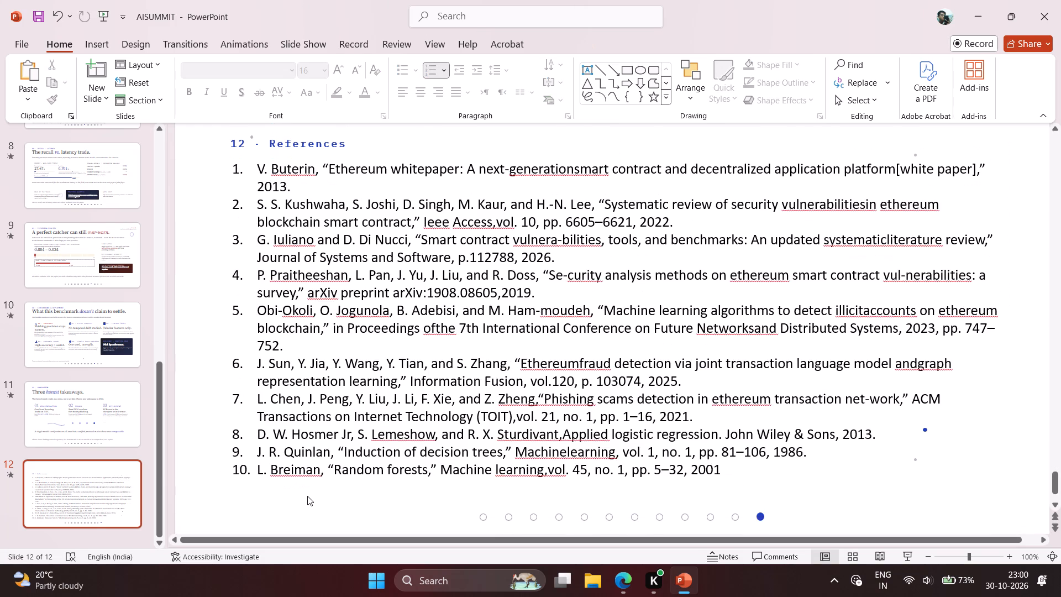
pyautogui.scroll(1, 307, 496)
pyautogui.click(579, 369)
pyautogui.press('space')
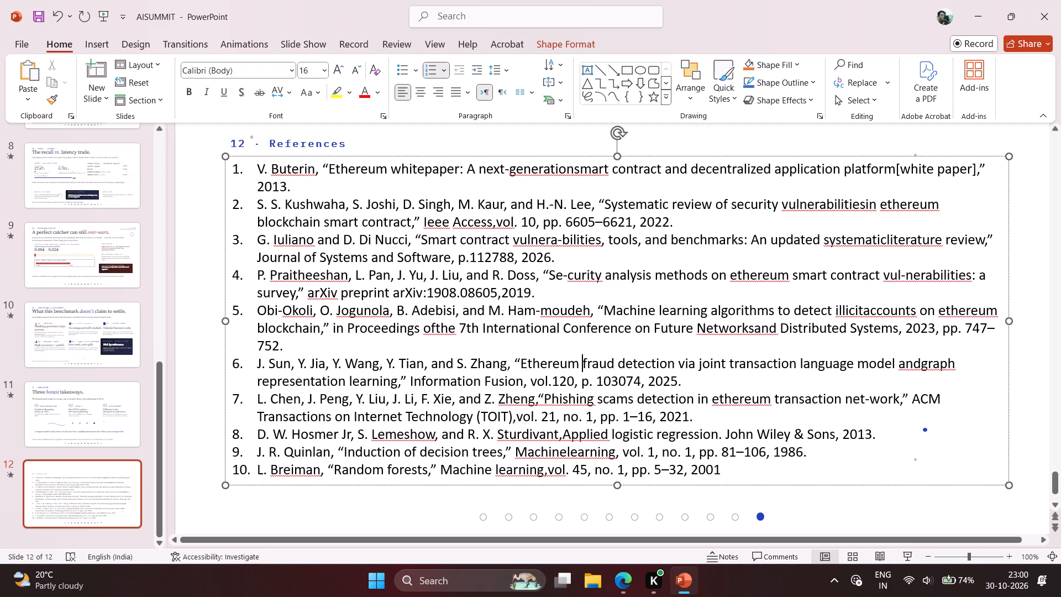
# Insert the missing space between "Zheng," and the opening quotation mark of "Phishing" in reference 7.
pyautogui.click(540, 404)
pyautogui.press('space')
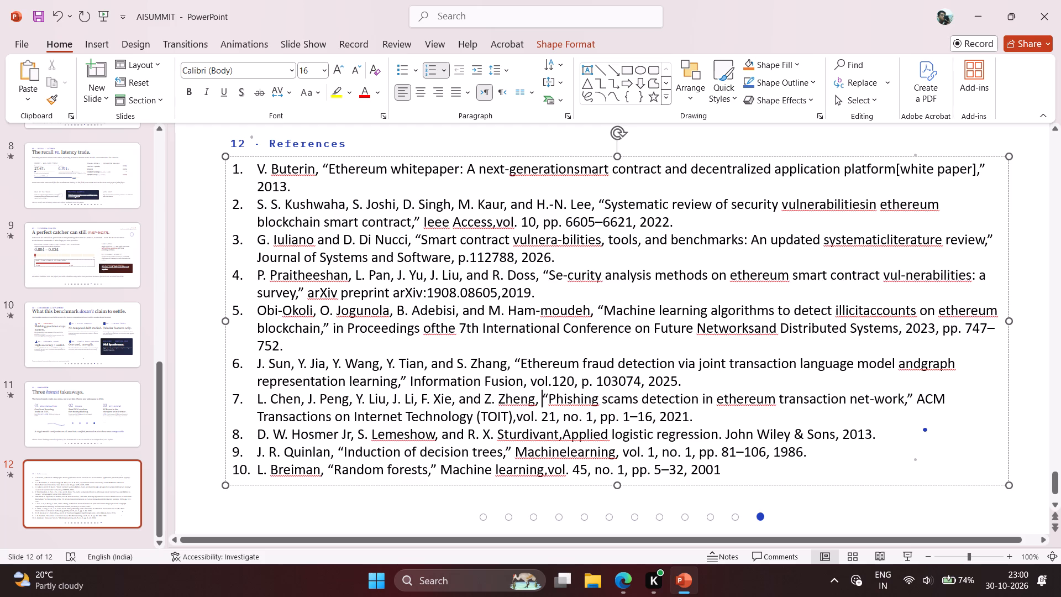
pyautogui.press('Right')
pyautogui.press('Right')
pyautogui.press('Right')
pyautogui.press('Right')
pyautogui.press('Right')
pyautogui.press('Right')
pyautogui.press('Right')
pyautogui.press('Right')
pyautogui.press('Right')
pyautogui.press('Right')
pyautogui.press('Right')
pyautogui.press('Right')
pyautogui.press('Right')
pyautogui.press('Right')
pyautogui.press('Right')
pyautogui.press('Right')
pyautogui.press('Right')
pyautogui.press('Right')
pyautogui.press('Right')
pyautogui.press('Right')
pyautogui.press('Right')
# Insert the missing space in "Sturdivant,Applied" in reference 8 so it reads "Sturdivant, Applied".
pyautogui.click(558, 435)
pyautogui.press('Down')
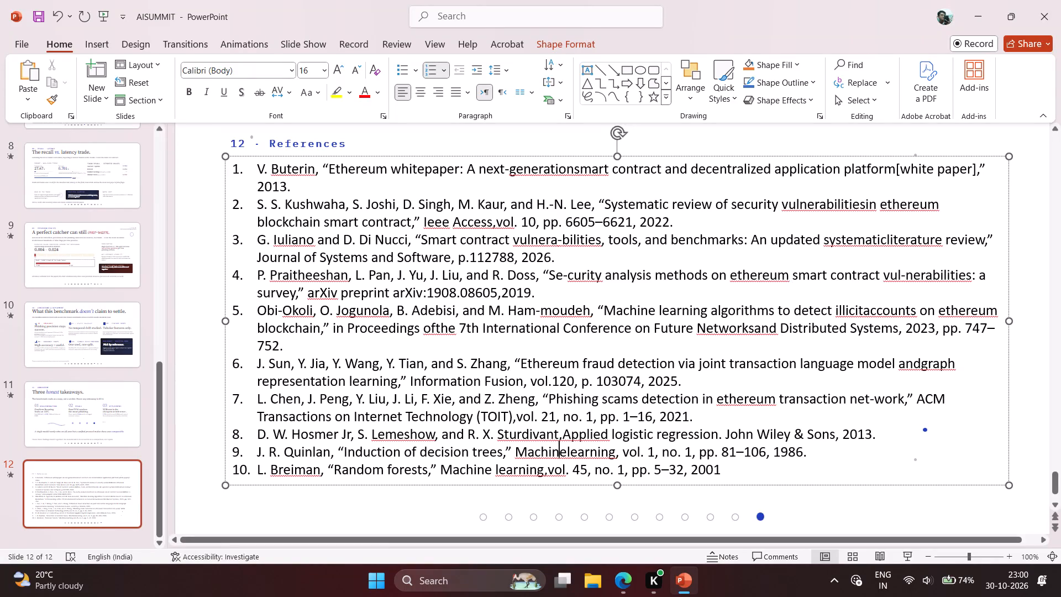
pyautogui.press('Up')
pyautogui.press('Right')
pyautogui.press('space')
# Insert the missing space in "Machinelearning" in reference 9 so it reads "Machine learning".
pyautogui.press('Down')
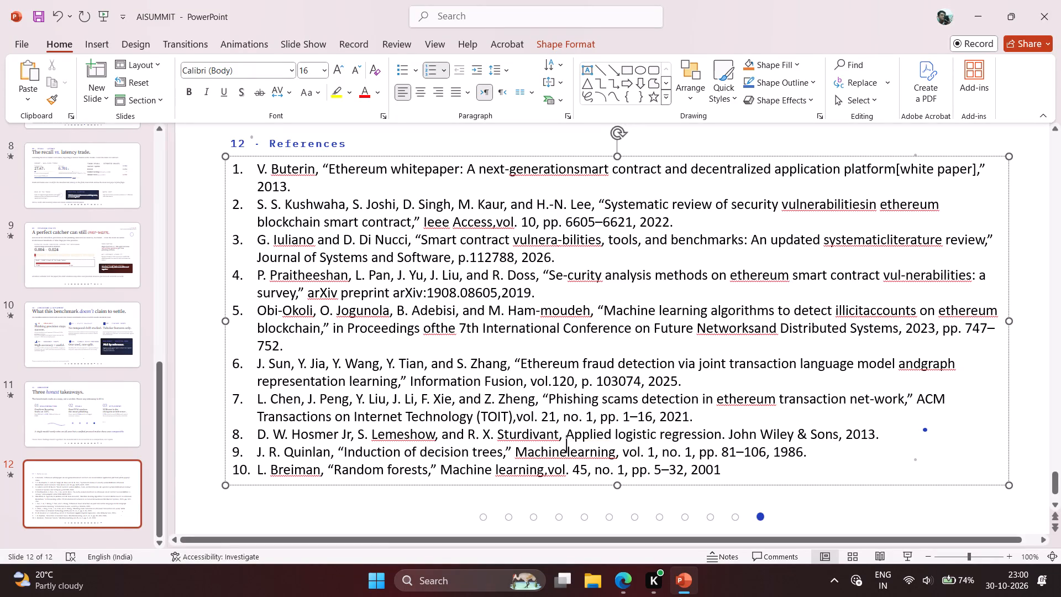
pyautogui.press('space')
# Insert the missing space in "learning,vol." in reference 10 so it reads "learning, vol.".
pyautogui.press('Down')
pyautogui.press('Left')
pyautogui.press('Left')
pyautogui.press('Left')
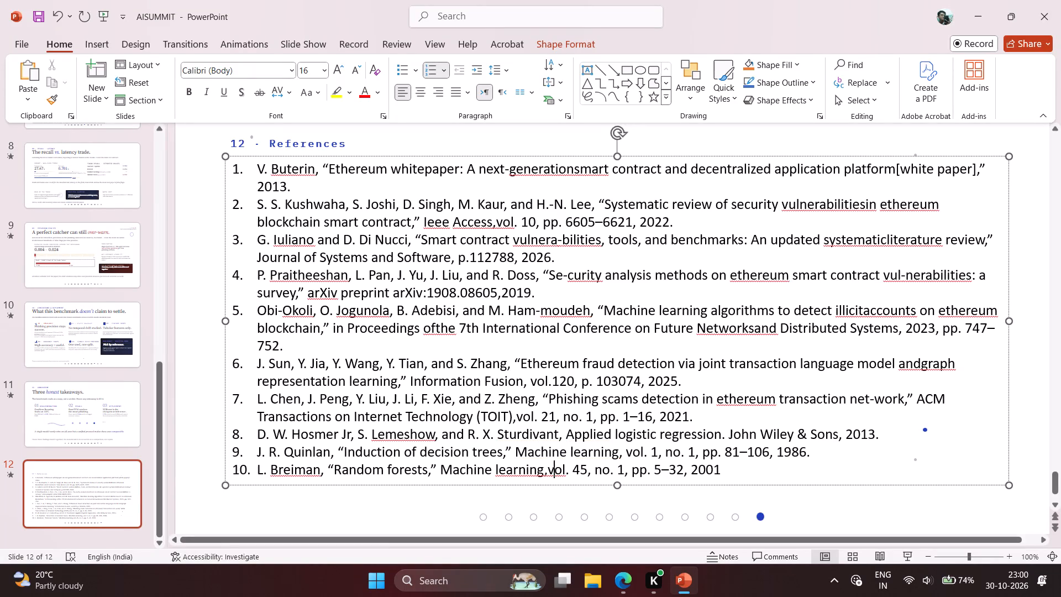
pyautogui.press('Left')
pyautogui.press('space')
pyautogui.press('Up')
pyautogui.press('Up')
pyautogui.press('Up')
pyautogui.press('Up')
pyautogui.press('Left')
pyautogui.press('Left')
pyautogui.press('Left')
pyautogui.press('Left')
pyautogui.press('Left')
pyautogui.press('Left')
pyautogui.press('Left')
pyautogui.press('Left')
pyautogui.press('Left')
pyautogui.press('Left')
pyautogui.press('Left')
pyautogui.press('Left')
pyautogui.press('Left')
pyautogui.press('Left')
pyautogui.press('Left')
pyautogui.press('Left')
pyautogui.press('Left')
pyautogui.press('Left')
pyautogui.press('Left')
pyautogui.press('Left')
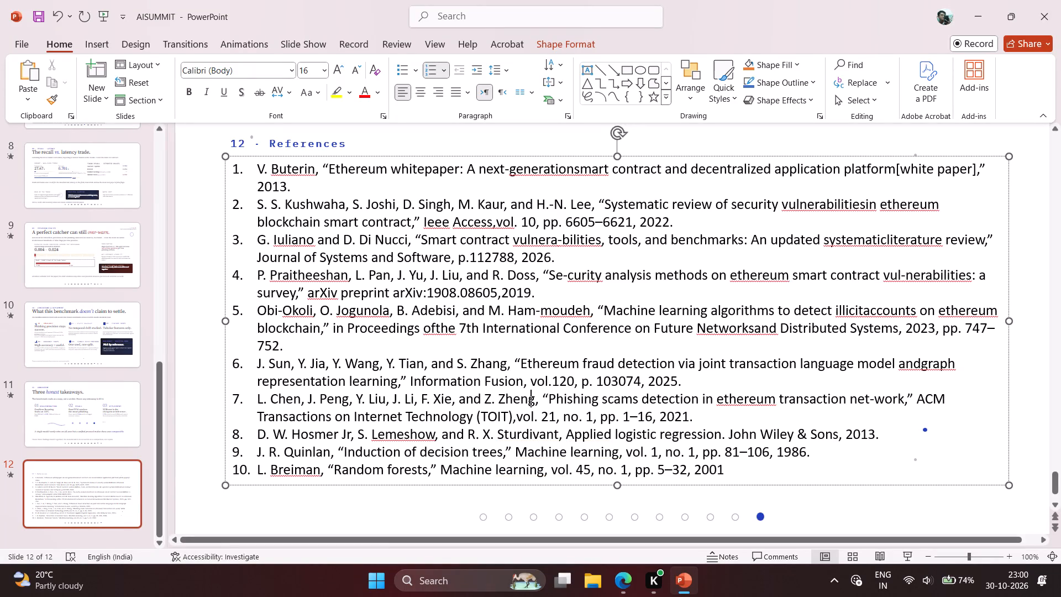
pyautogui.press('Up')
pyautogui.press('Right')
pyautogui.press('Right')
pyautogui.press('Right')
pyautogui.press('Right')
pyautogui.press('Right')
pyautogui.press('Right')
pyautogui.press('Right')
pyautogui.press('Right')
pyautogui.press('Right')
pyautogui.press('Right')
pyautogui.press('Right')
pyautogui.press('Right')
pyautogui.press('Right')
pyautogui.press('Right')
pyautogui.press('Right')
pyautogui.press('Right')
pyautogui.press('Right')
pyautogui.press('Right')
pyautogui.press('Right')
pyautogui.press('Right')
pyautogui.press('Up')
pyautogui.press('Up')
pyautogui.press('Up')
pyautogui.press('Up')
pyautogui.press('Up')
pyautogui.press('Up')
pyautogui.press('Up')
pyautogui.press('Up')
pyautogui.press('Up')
# Insert the missing space in "ofthe" in reference 5 so it reads "of the 7th International Conference".
pyautogui.press('Down')
pyautogui.press('Down')
pyautogui.press('Down')
pyautogui.press('Down')
pyautogui.press('Down')
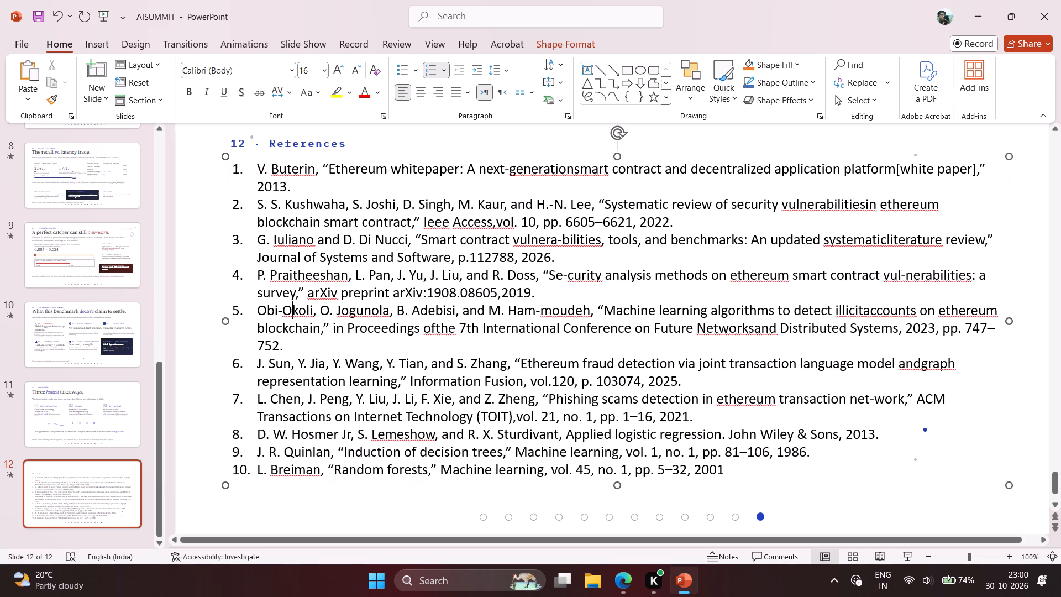
pyautogui.press('Right')
pyautogui.press('Right')
pyautogui.press('Right')
pyautogui.press('Right')
pyautogui.press('Right')
pyautogui.press('Right')
pyautogui.press('Right')
pyautogui.press('Right')
pyautogui.press('Right')
pyautogui.press('Right')
pyautogui.press('Right')
pyautogui.press('Right')
pyautogui.press('Right')
pyautogui.press('Right')
pyautogui.press('Right')
pyautogui.press('Right')
pyautogui.press('Right')
pyautogui.press('Right')
pyautogui.press('Right')
pyautogui.press('Right')
pyautogui.press('space')
# Insert the missing space in "illicitaccounts" in reference 5 so it reads "illicit accounts".
pyautogui.press('Right')
pyautogui.press('Right')
pyautogui.press('Right')
pyautogui.press('Right')
pyautogui.press('Right')
pyautogui.press('Right')
pyautogui.press('Right')
pyautogui.press('Right')
pyautogui.press('Right')
pyautogui.press('Right')
pyautogui.press('Right')
pyautogui.press('Right')
pyautogui.press('Right')
pyautogui.press('Right')
pyautogui.press('Right')
pyautogui.press('Right')
pyautogui.press('Right')
pyautogui.press('Right')
pyautogui.press('Right')
pyautogui.press('Right')
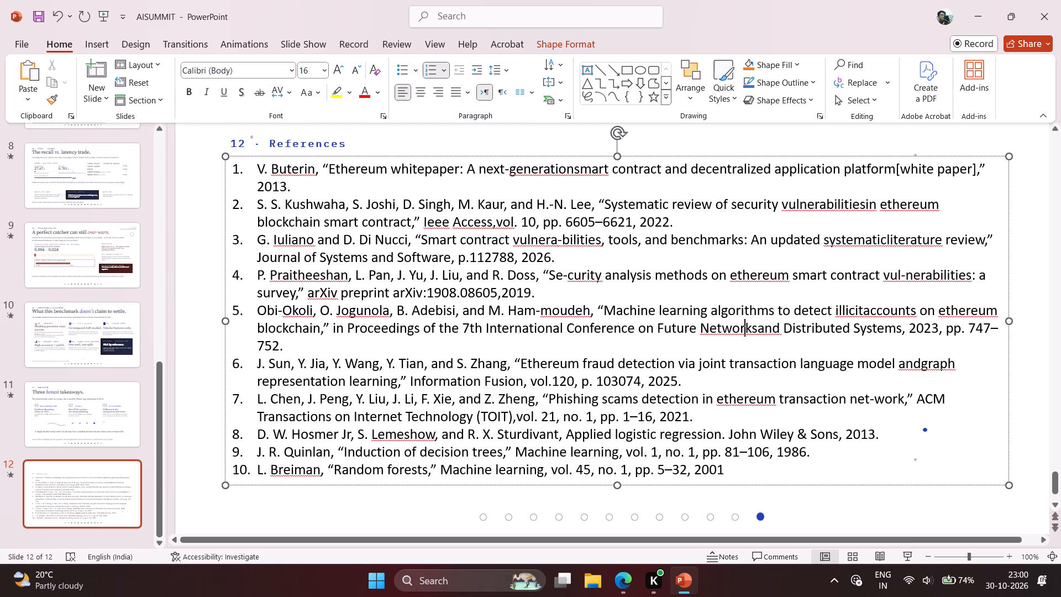
pyautogui.press('Up')
pyautogui.press('Right')
pyautogui.press('Right')
pyautogui.press('Right')
pyautogui.press('Right')
pyautogui.press('Right')
pyautogui.press('Right')
pyautogui.press('Right')
pyautogui.press('space')
# Remove the stray hyphen from "vul-nerabilities" in reference 4 so it reads "vulnerabilities".
pyautogui.press('Right')
pyautogui.press('Right')
pyautogui.press('Right')
pyautogui.press('Right')
pyautogui.press('Right')
pyautogui.press('Right')
pyautogui.press('Right')
pyautogui.press('Right')
pyautogui.press('Right')
pyautogui.press('Right')
pyautogui.press('Right')
pyautogui.press('Right')
pyautogui.press('Right')
pyautogui.press('Right')
pyautogui.press('Right')
pyautogui.press('Right')
pyautogui.press('Right')
pyautogui.press('Right')
pyautogui.press('Right')
pyautogui.press('Right')
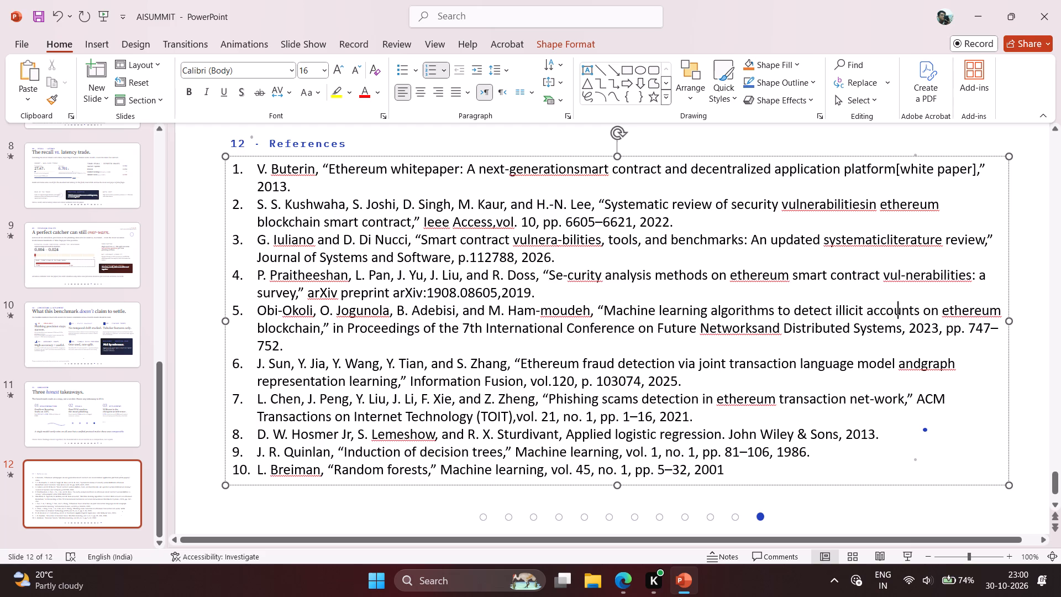
pyautogui.press('Right')
pyautogui.press('Up')
pyautogui.press('Up')
pyautogui.press('Right')
pyautogui.press('Right')
pyautogui.press('Right')
pyautogui.press('Right')
pyautogui.press('Right')
pyautogui.press('Right')
pyautogui.press('Right')
pyautogui.press('Right')
pyautogui.press('Right')
pyautogui.press('Right')
pyautogui.press('Right')
pyautogui.press('Right')
pyautogui.press('Right')
pyautogui.press('Right')
pyautogui.press('Right')
pyautogui.press('Right')
pyautogui.press('Right')
pyautogui.press('Right')
pyautogui.press('Right')
pyautogui.press('Right')
pyautogui.press('Up')
pyautogui.press('Right')
pyautogui.press('Right')
pyautogui.press('Right')
pyautogui.press('Right')
pyautogui.press('Right')
pyautogui.press('Right')
pyautogui.press('Right')
pyautogui.press('Right')
pyautogui.press('Right')
pyautogui.press('Right')
pyautogui.press('Right')
pyautogui.press('Right')
pyautogui.press('Right')
pyautogui.press('Right')
pyautogui.press('Right')
pyautogui.press('Right')
pyautogui.press('Right')
pyautogui.press('Right')
pyautogui.press('Right')
pyautogui.press('Right')
pyautogui.press('Right')
pyautogui.press('Right')
pyautogui.press('Left')
pyautogui.press('BackSpace')
# Insert the missing space in "systematicliterature" in reference 3 so it reads "systematic literature".
pyautogui.press('Up')
pyautogui.press('Up')
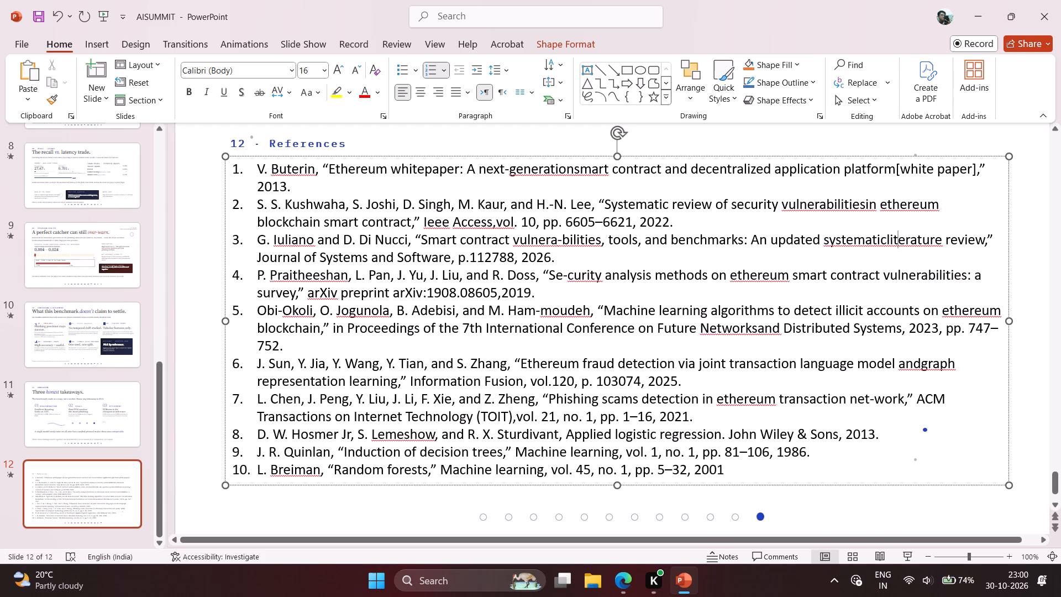
pyautogui.press('Left')
pyautogui.press('Left')
pyautogui.press('space')
pyautogui.press('BackSpace')
pyautogui.press('Left')
pyautogui.press('space')
# Remove the stray hyphen from "vulnera-bilities" in reference 3 so it reads "vulnerabilities".
pyautogui.press('Left')
pyautogui.press('Left')
pyautogui.press('Left')
pyautogui.press('Left')
pyautogui.press('Left')
pyautogui.press('Left')
pyautogui.press('Left')
pyautogui.press('Left')
pyautogui.press('Left')
pyautogui.press('Left')
pyautogui.press('Left')
pyautogui.press('Left')
pyautogui.press('Left')
pyautogui.press('Left')
pyautogui.press('Left')
pyautogui.press('Left')
pyautogui.press('Left')
pyautogui.press('Left')
pyautogui.press('Left')
pyautogui.press('Left')
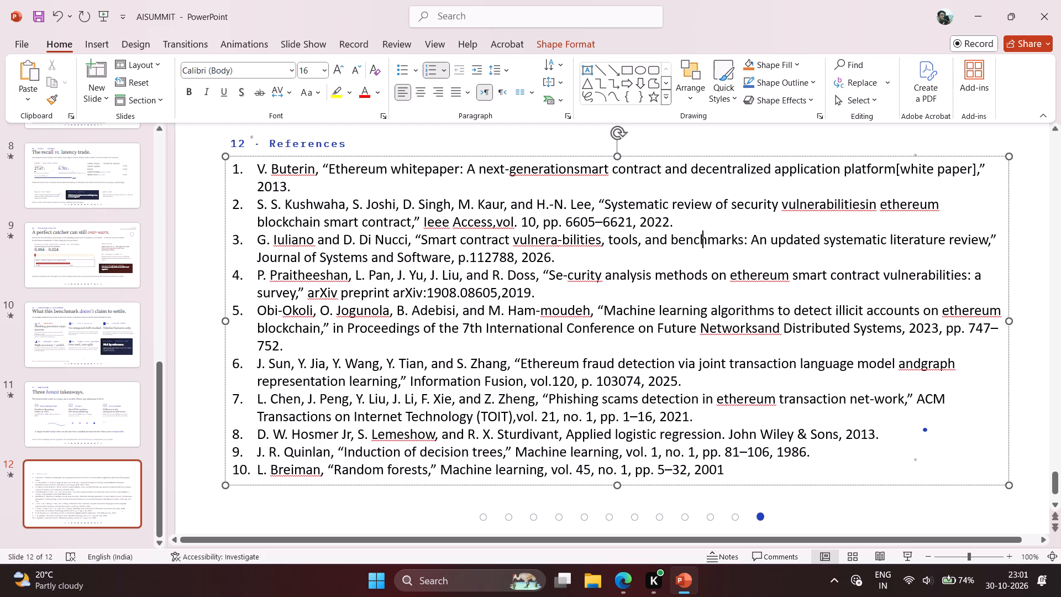
pyautogui.press('Left')
pyautogui.press('BackSpace')
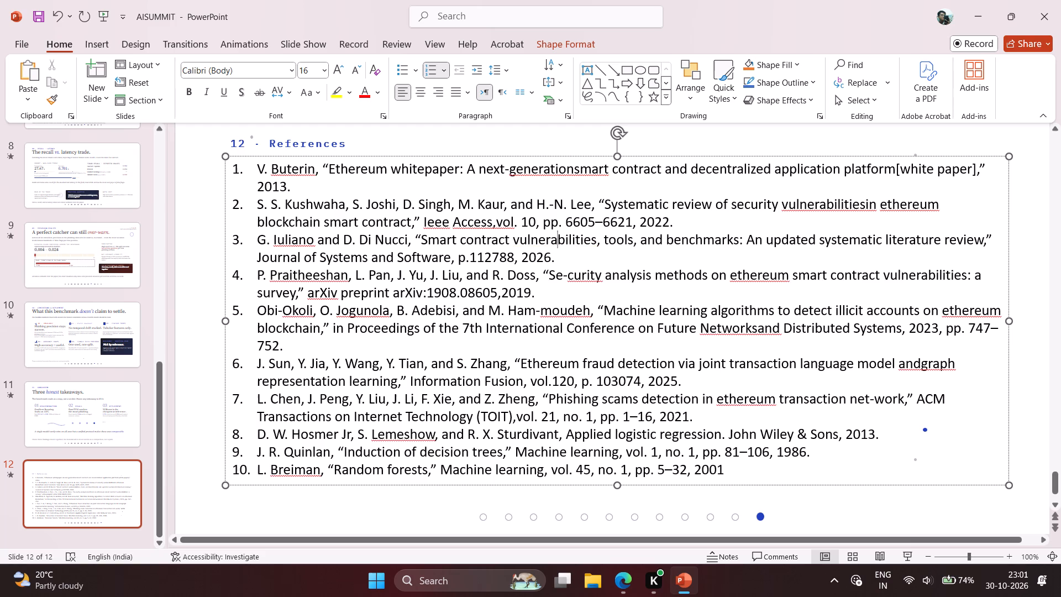
# Remove the stray hyphen from "Se-curity" in reference 4 so the title begins with "Security analysis".
pyautogui.press('Right')
pyautogui.press('Down')
pyautogui.press('Down')
pyautogui.press('Right')
pyautogui.press('Left')
pyautogui.press('BackSpace')
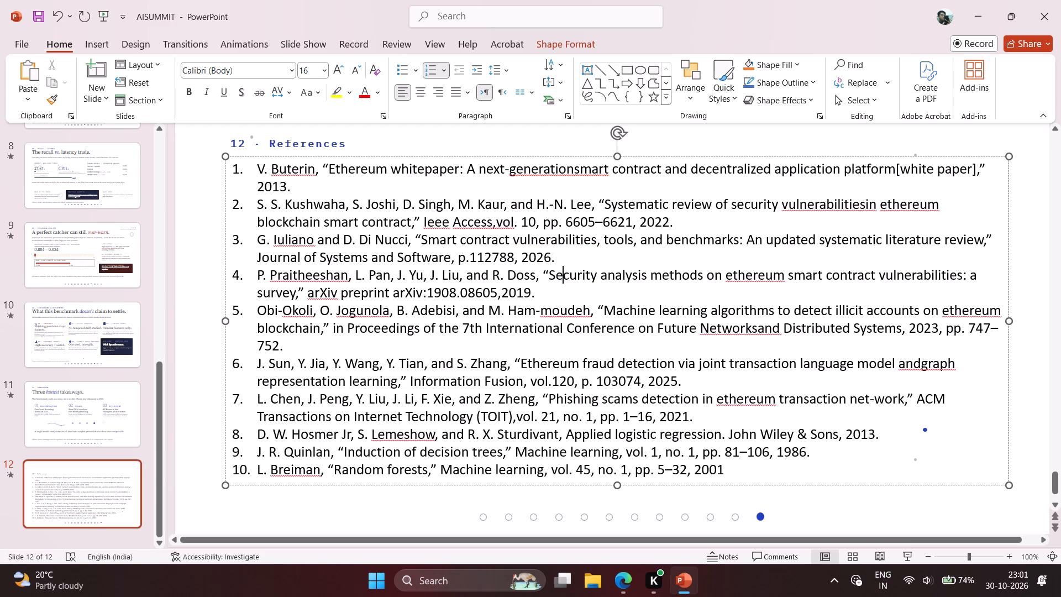
# Insert the missing space in "vulnerabilitiesin" in reference 2 so it reads "vulnerabilities in".
pyautogui.press('Up')
pyautogui.press('Left')
pyautogui.press('Left')
pyautogui.press('Left')
pyautogui.press('Left')
pyautogui.press('Left')
pyautogui.press('Left')
pyautogui.press('Left')
pyautogui.press('Left')
pyautogui.press('Left')
pyautogui.press('Left')
pyautogui.press('Left')
pyautogui.press('Left')
pyautogui.press('Left')
pyautogui.press('Left')
pyautogui.press('Left')
pyautogui.press('Left')
pyautogui.press('Left')
pyautogui.press('Left')
pyautogui.press('Left')
pyautogui.press('Left')
pyautogui.press('Up')
pyautogui.press('Left')
pyautogui.press('Up')
pyautogui.press('Right')
pyautogui.press('Right')
pyautogui.press('Right')
pyautogui.press('Right')
pyautogui.press('Right')
pyautogui.press('Right')
pyautogui.press('Right')
pyautogui.press('Right')
pyautogui.press('Right')
pyautogui.press('Right')
pyautogui.press('Right')
pyautogui.press('Right')
pyautogui.press('Right')
pyautogui.press('Right')
pyautogui.press('Right')
pyautogui.press('Right')
pyautogui.press('Right')
pyautogui.press('Right')
pyautogui.press('Right')
pyautogui.press('Right')
pyautogui.press('Up')
pyautogui.press('Right')
pyautogui.press('Right')
pyautogui.press('Right')
pyautogui.press('Right')
pyautogui.press('Right')
pyautogui.press('Right')
pyautogui.press('Right')
pyautogui.press('Right')
pyautogui.press('Right')
pyautogui.press('Right')
pyautogui.press('Right')
pyautogui.press('Right')
pyautogui.press('Right')
pyautogui.press('Right')
pyautogui.press('Right')
pyautogui.press('Right')
pyautogui.press('Right')
pyautogui.press('Right')
pyautogui.press('Right')
pyautogui.press('Right')
pyautogui.press('Right')
pyautogui.press('space')
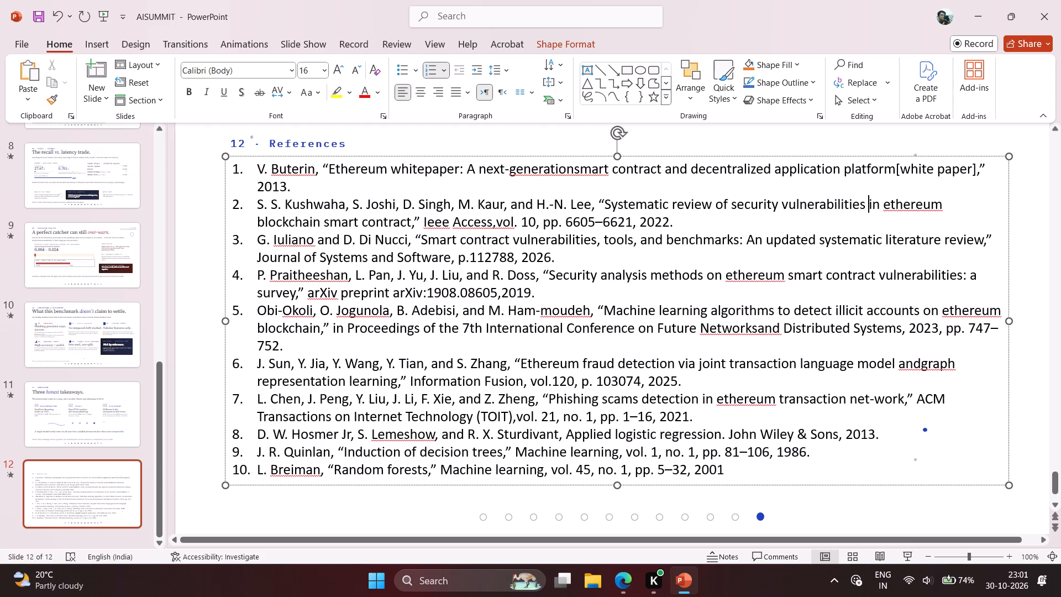
# Insert the missing space in "generationsmart" in reference 1 so the title reads "next-generation smart contract".
pyautogui.press('Up')
pyautogui.press('Up')
pyautogui.press('Left')
pyautogui.press('Left')
pyautogui.press('Left')
pyautogui.press('Left')
pyautogui.press('Left')
pyautogui.press('Left')
pyautogui.press('Left')
pyautogui.press('Left')
pyautogui.press('Left')
pyautogui.press('Left')
pyautogui.press('Left')
pyautogui.press('Left')
pyautogui.press('Left')
pyautogui.press('Left')
pyautogui.press('Left')
pyautogui.press('Left')
pyautogui.press('Left')
pyautogui.press('Left')
pyautogui.press('Left')
pyautogui.press('Left')
pyautogui.press('Left')
pyautogui.press('Left')
pyautogui.press('space')
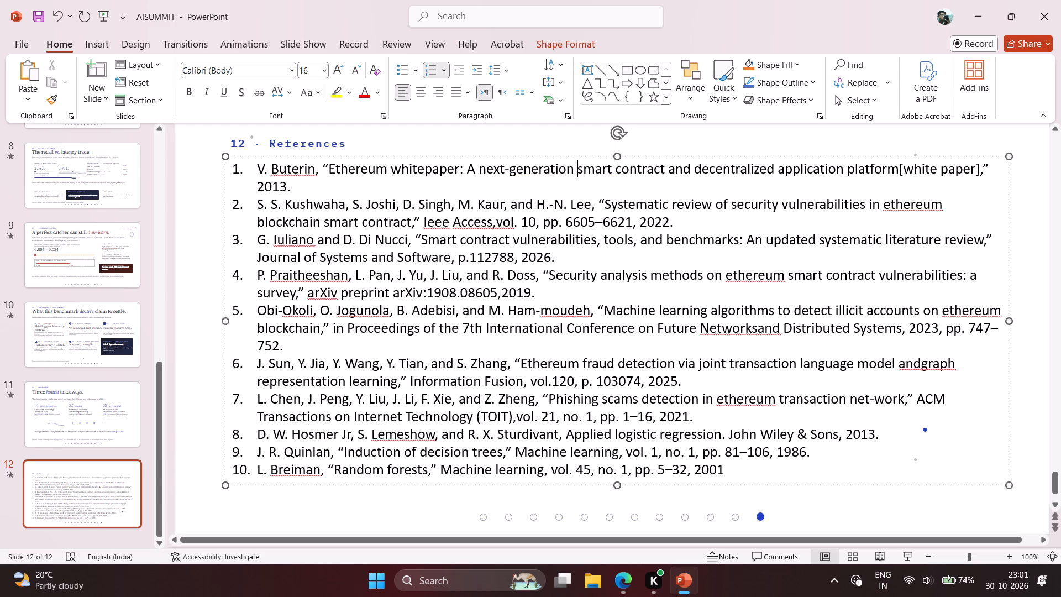
pyautogui.click(442, 514)
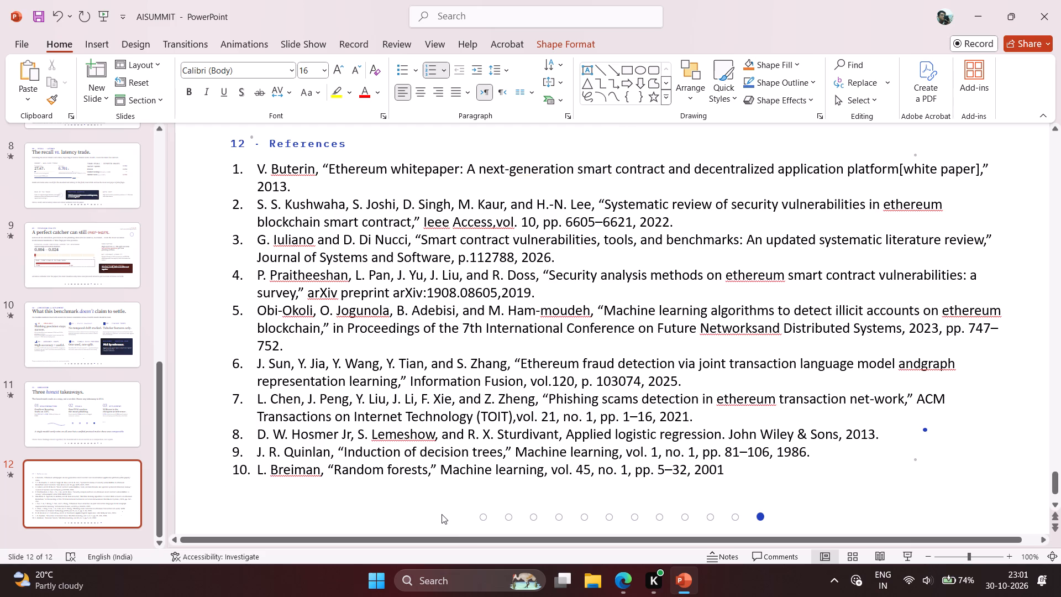
# Move the "12 · References" heading a little higher on the slide, keeping its left alignment.
pyautogui.keyDown('ctrl'); pyautogui.scroll(-1, 472, 379); pyautogui.keyUp('ctrl')
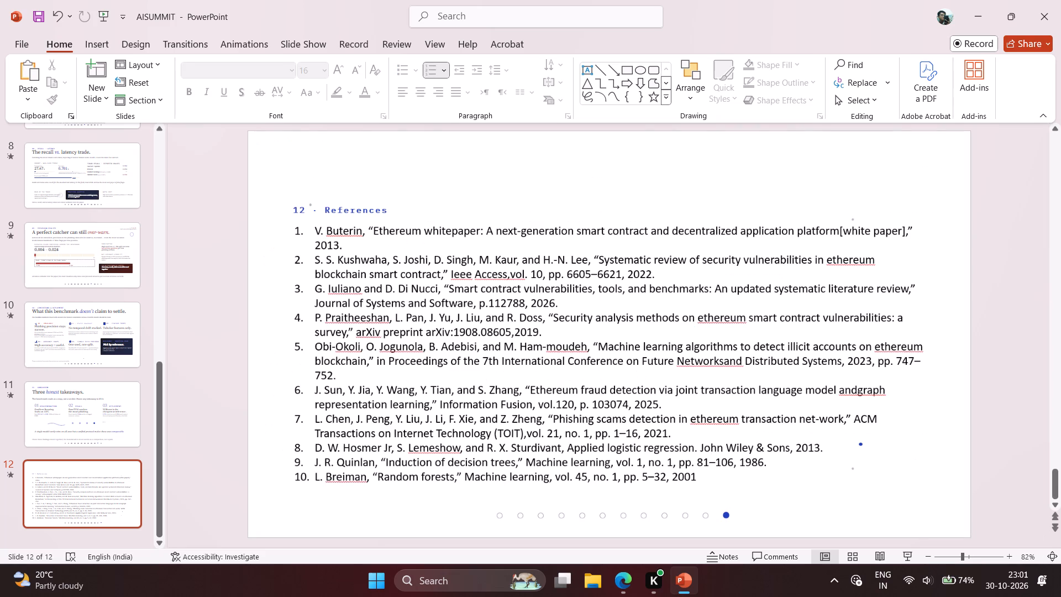
pyautogui.click(367, 216)
pyautogui.click(364, 206)
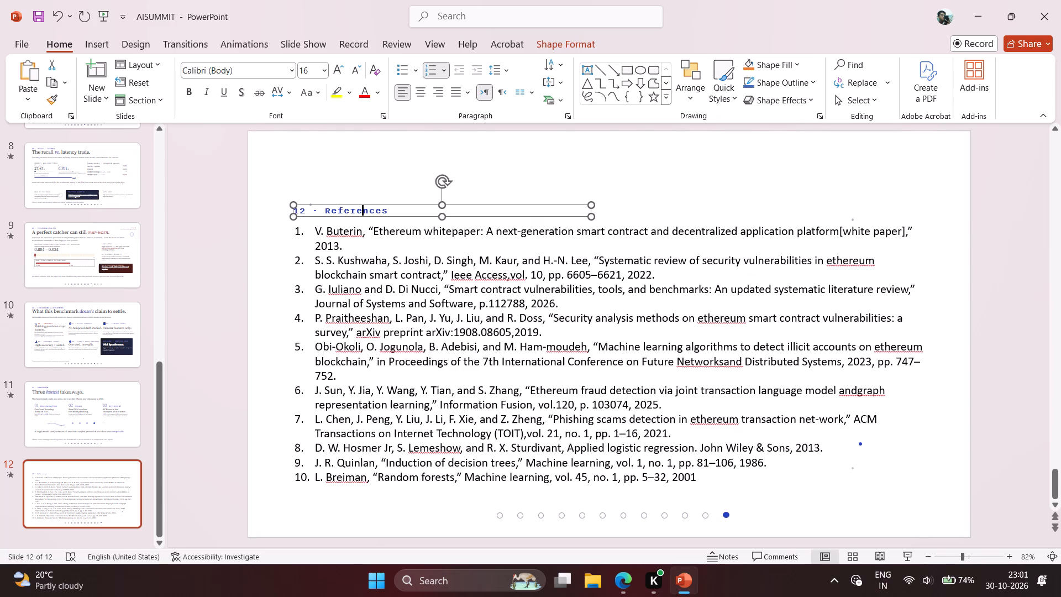
pyautogui.moveTo(366, 205); pyautogui.dragTo(366, 177)
# Move the numbered references text box up so it sits just below the References heading.
pyautogui.click(381, 229)
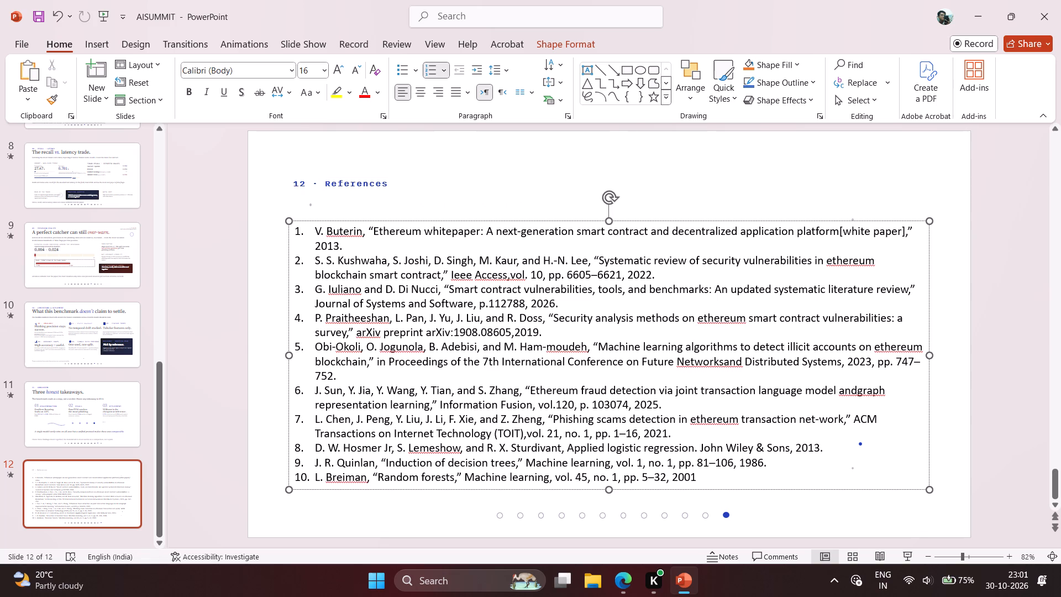
pyautogui.moveTo(388, 222); pyautogui.dragTo(389, 201)
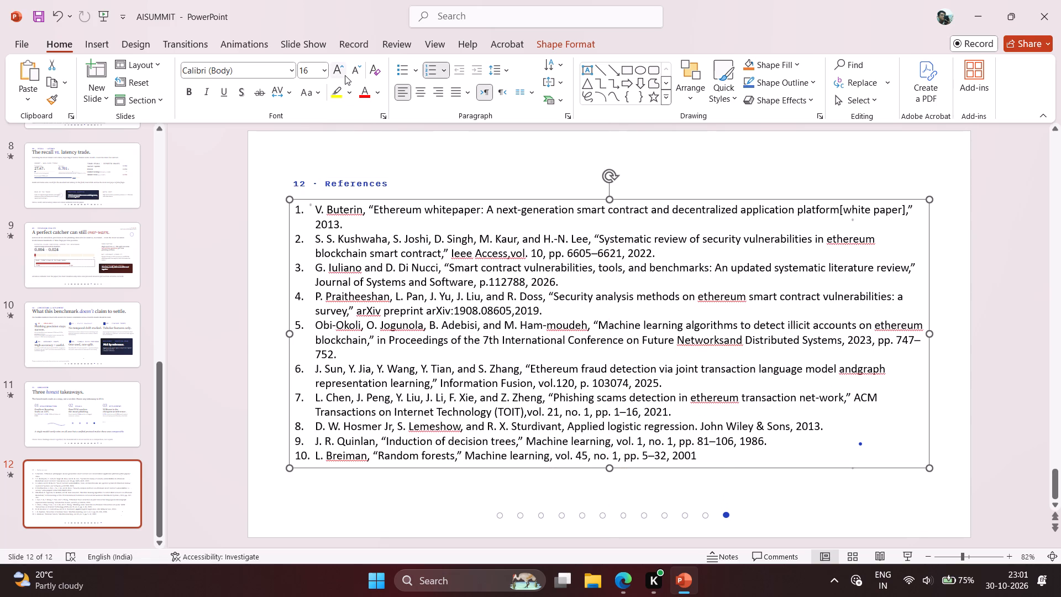
# Increase the references list's font size to 18.
pyautogui.click(345, 75)
pyautogui.click(239, 211)
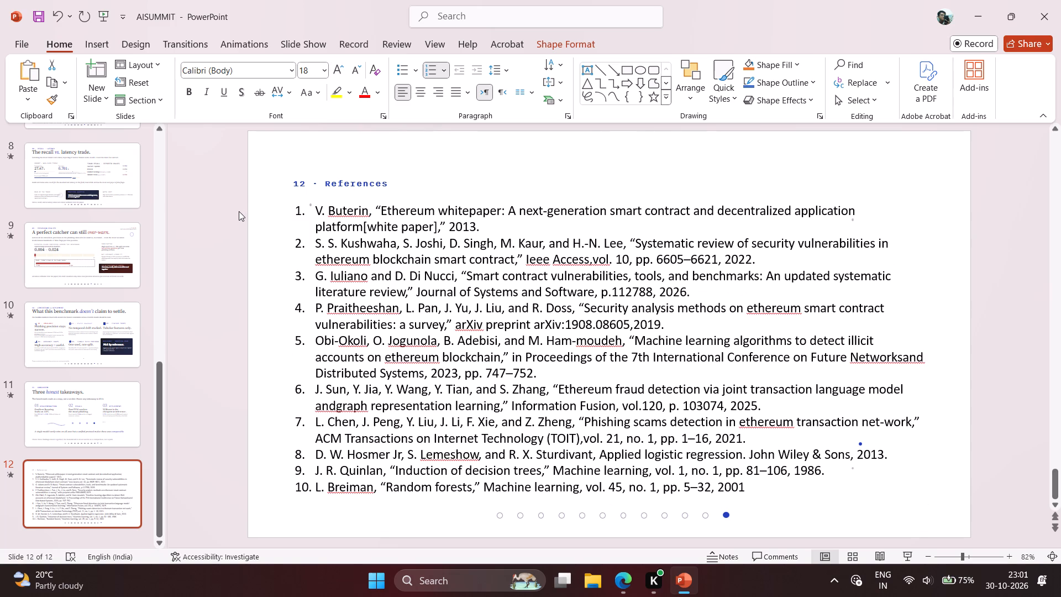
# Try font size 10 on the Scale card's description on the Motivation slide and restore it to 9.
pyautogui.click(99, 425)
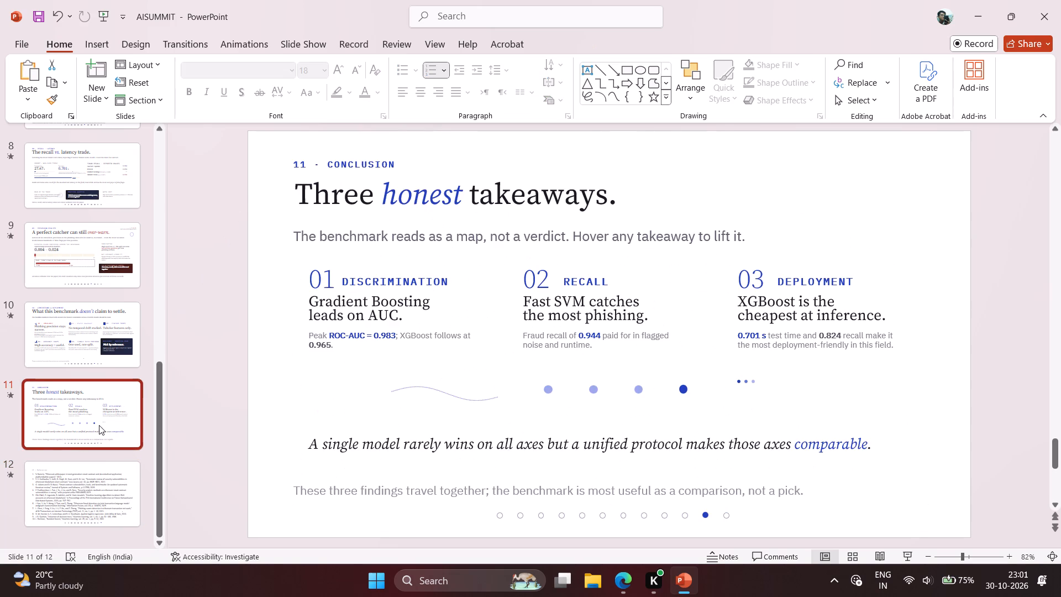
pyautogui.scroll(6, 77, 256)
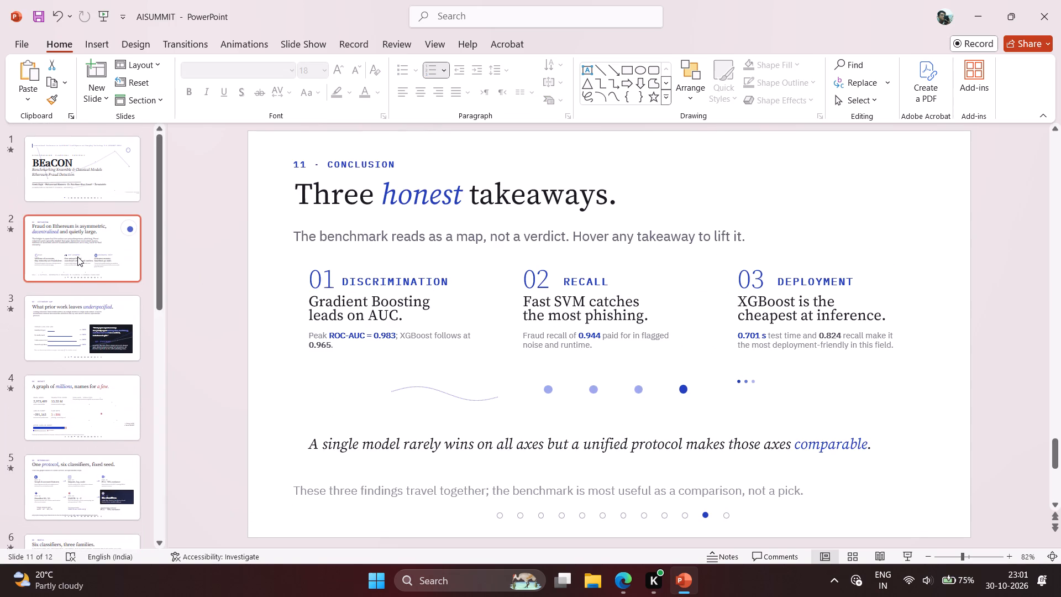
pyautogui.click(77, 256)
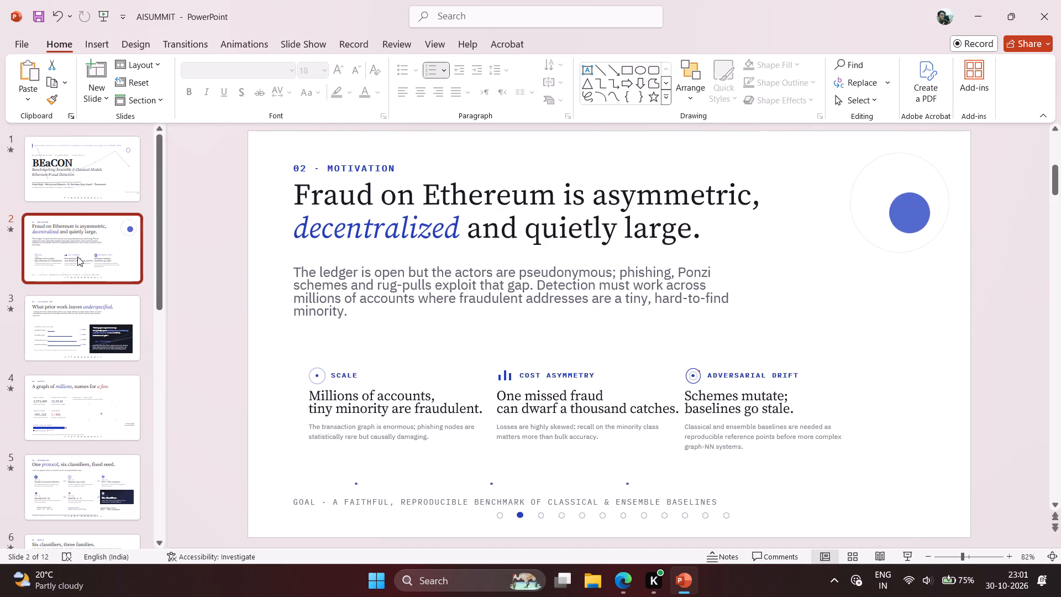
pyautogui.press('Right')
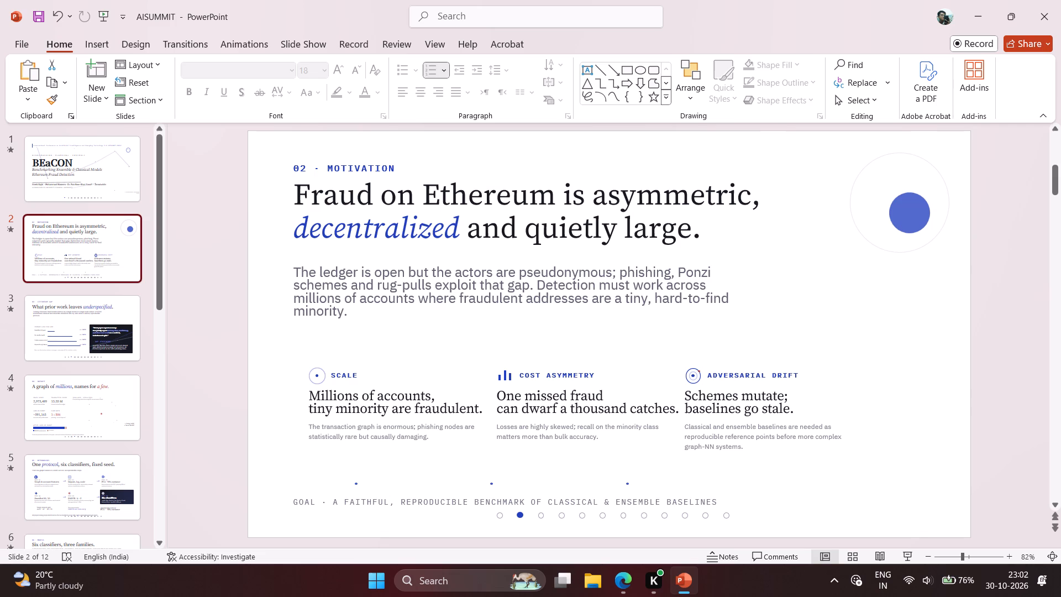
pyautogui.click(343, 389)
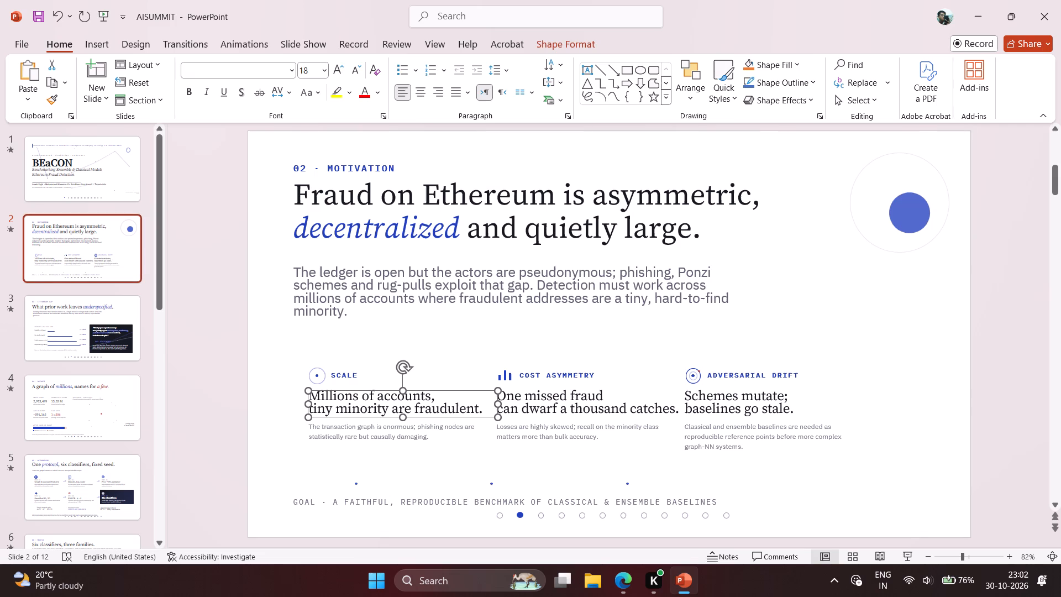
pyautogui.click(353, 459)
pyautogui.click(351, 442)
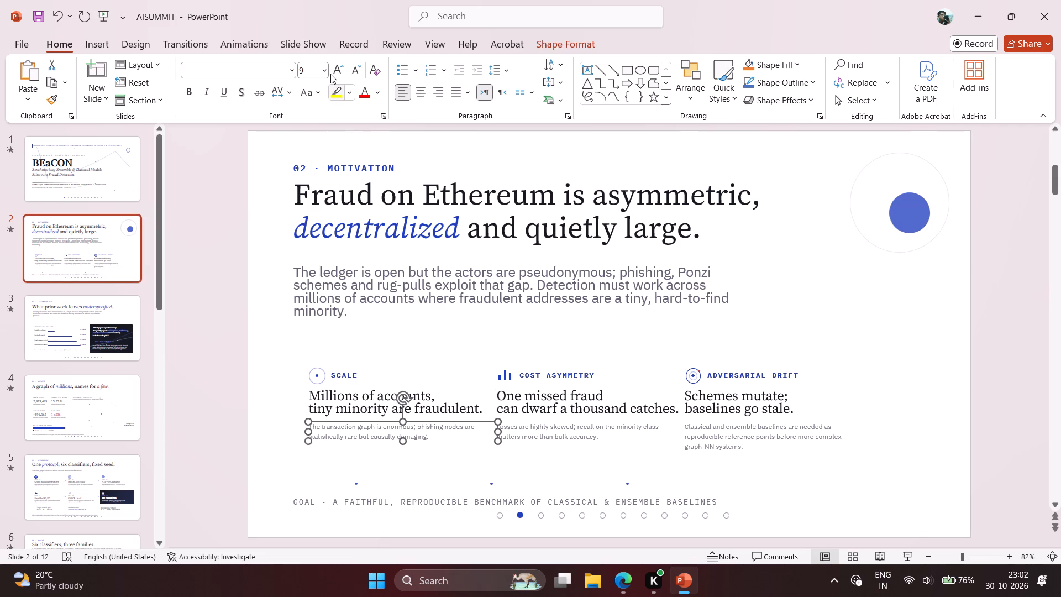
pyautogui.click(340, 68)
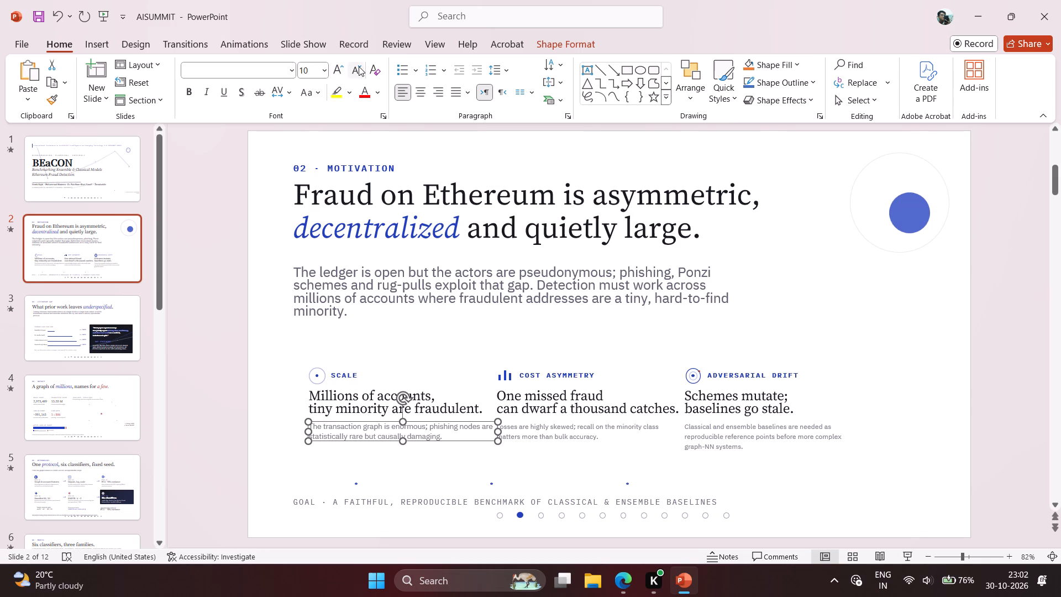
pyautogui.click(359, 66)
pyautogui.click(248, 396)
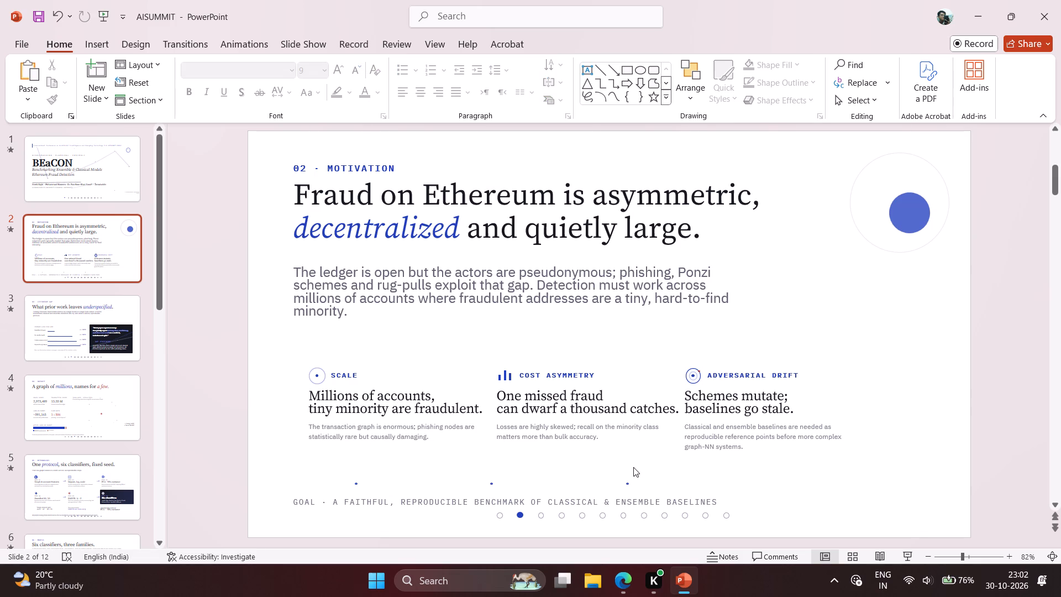
# Preview the Motivation slide as a full-screen slide show and return to editing.
pyautogui.click(908, 547)
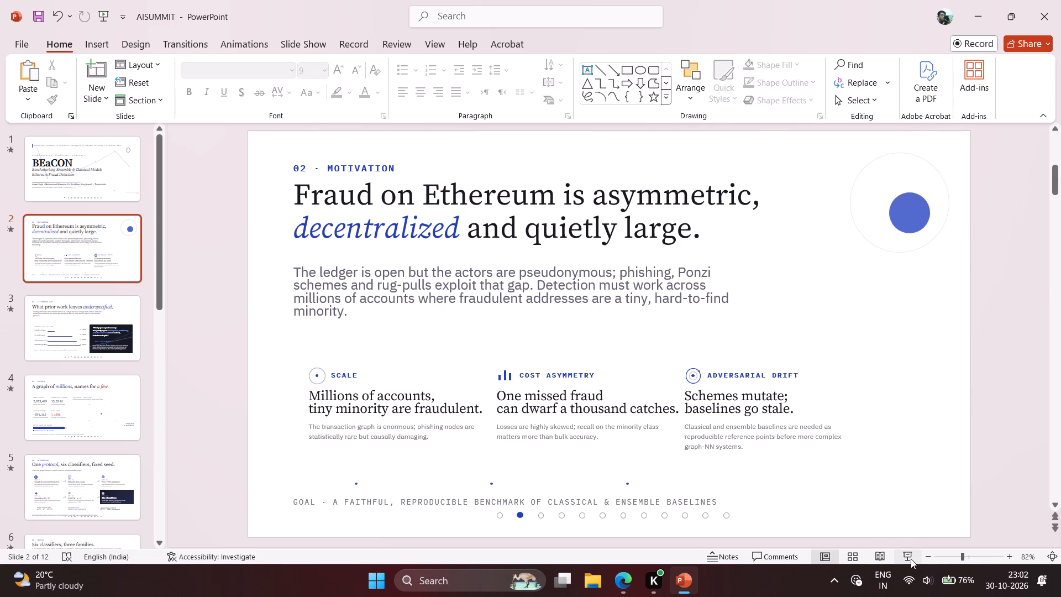
pyautogui.click(911, 559)
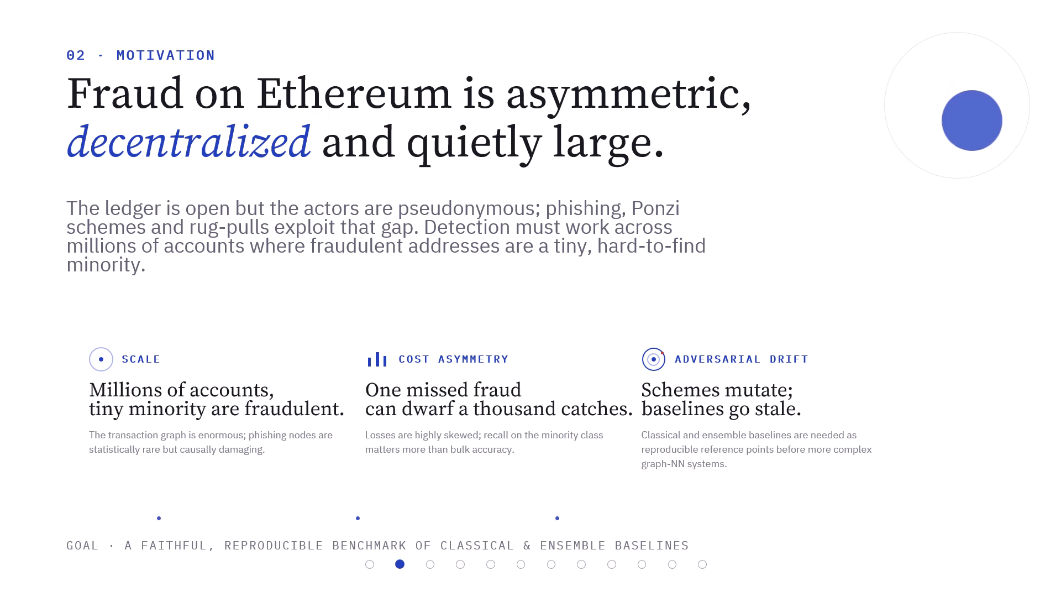
pyautogui.press('Escape')
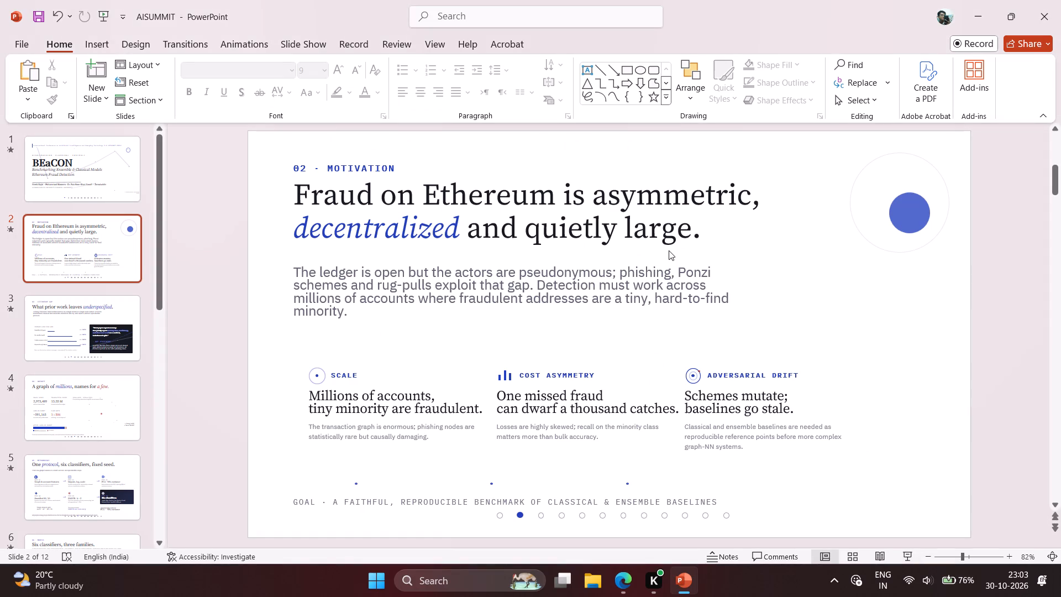
# Review the remaining slides in order, from Literature Gap through References, checking their content and layout.
pyautogui.press('Down')
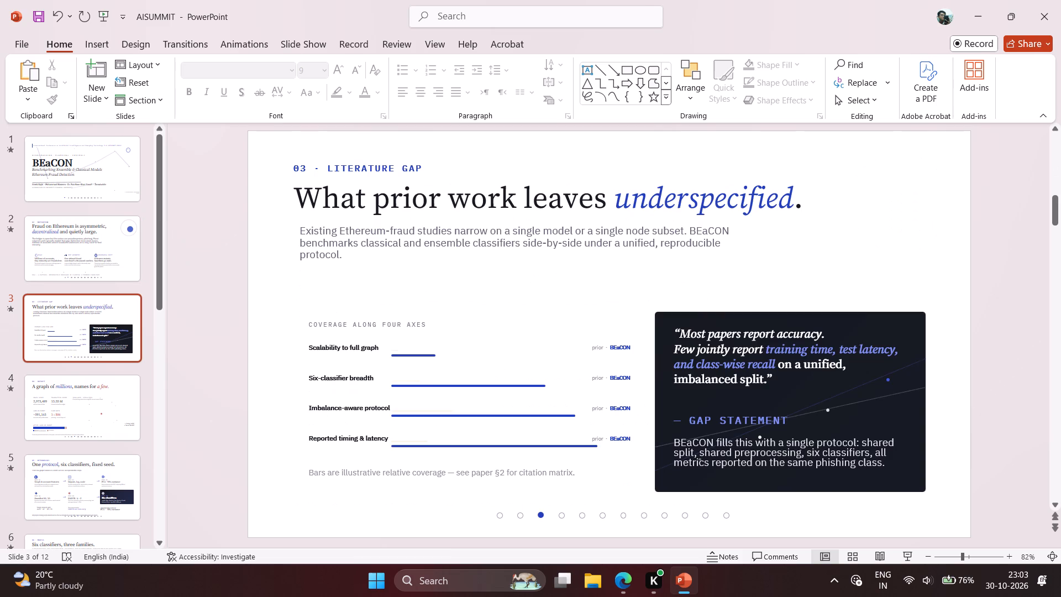
pyautogui.press('Down')
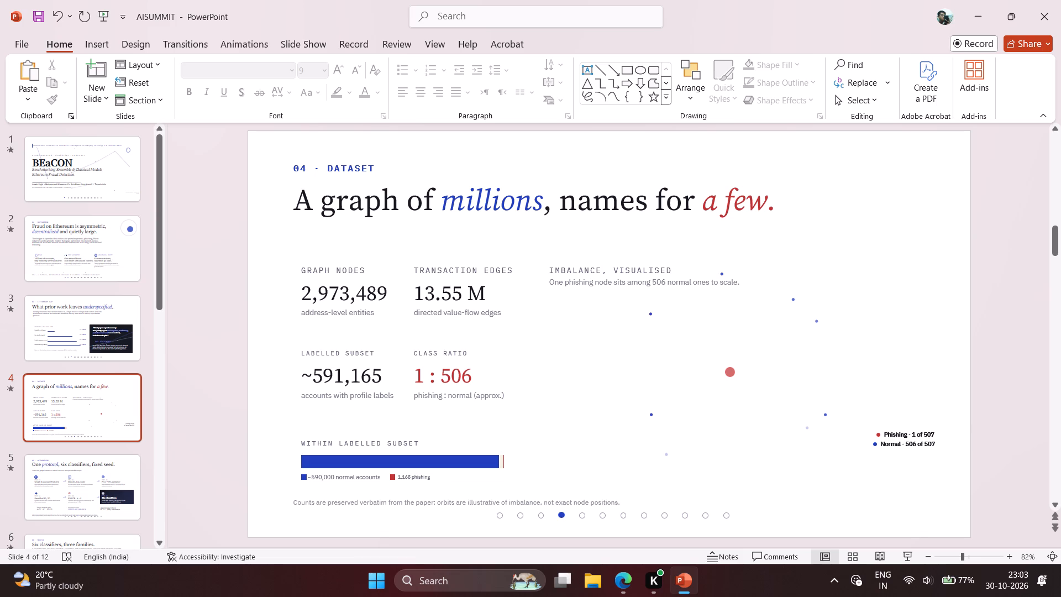
pyautogui.press('Down')
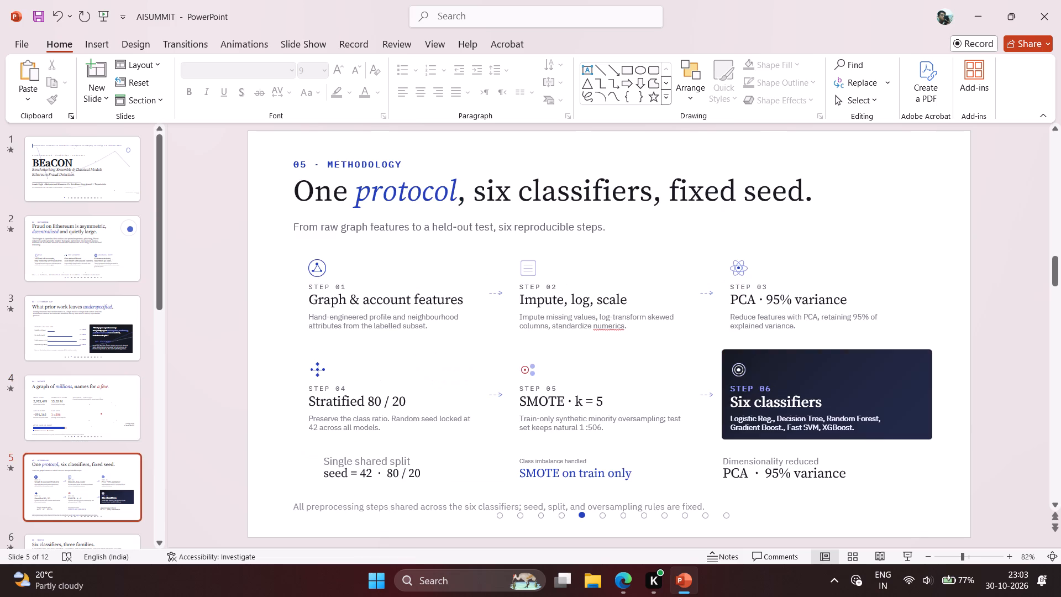
pyautogui.press('Down')
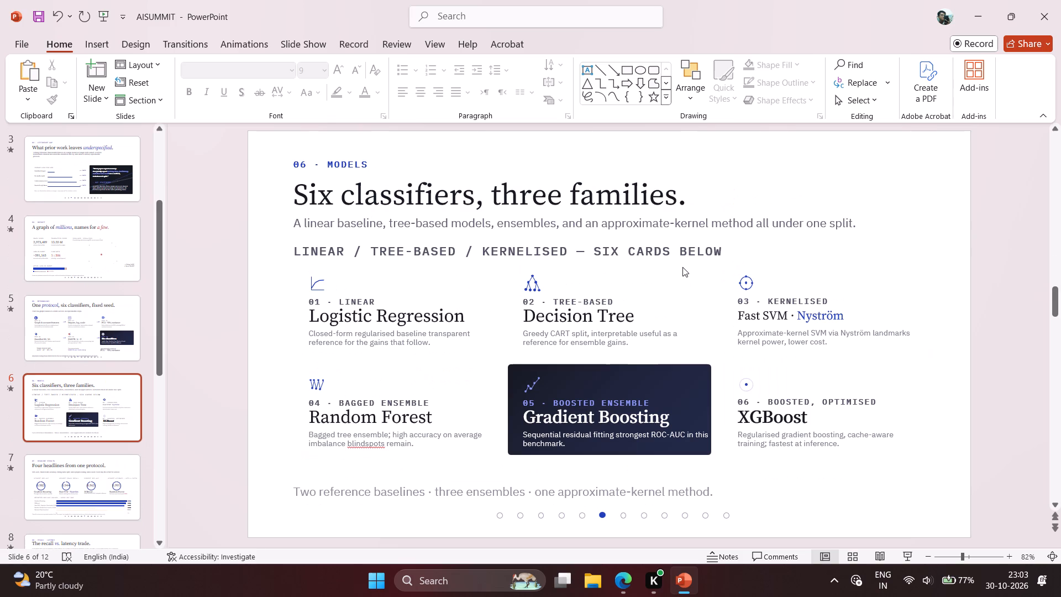
pyautogui.press('Down')
pyautogui.press('Down')
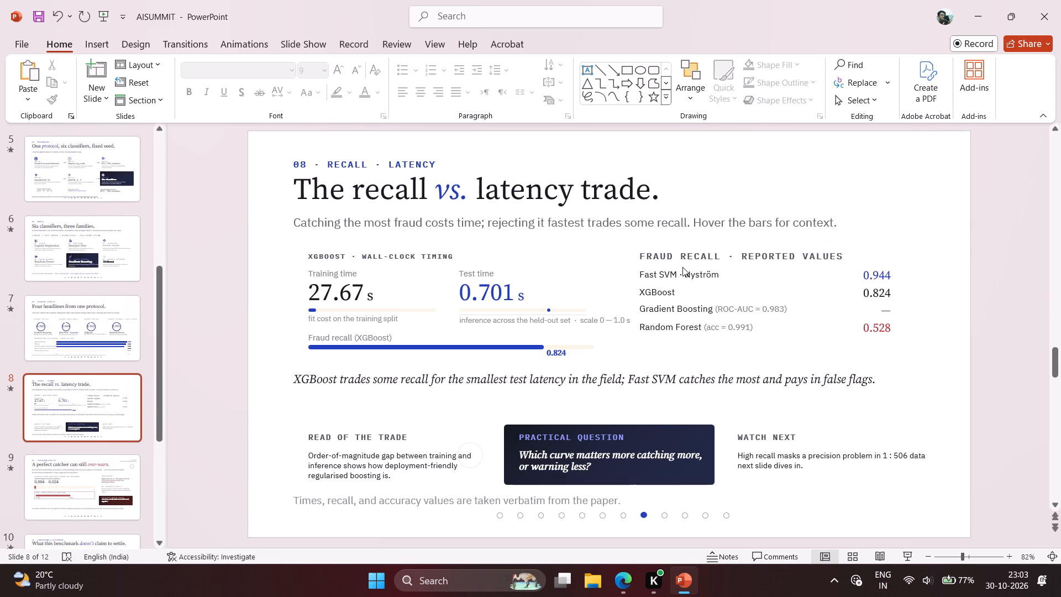
pyautogui.press('Down')
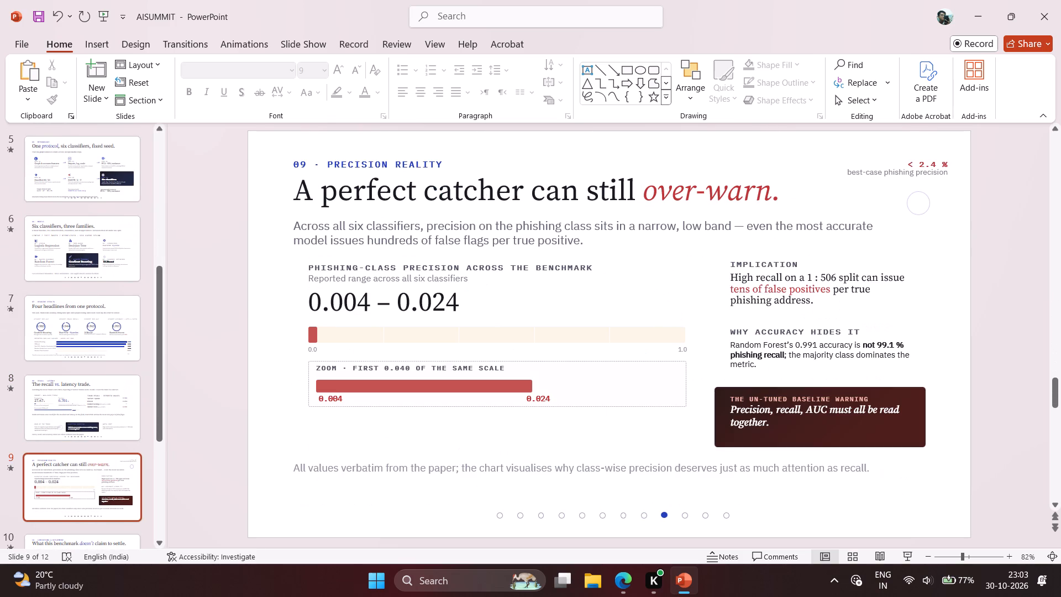
pyautogui.press('Down')
pyautogui.press('Down')
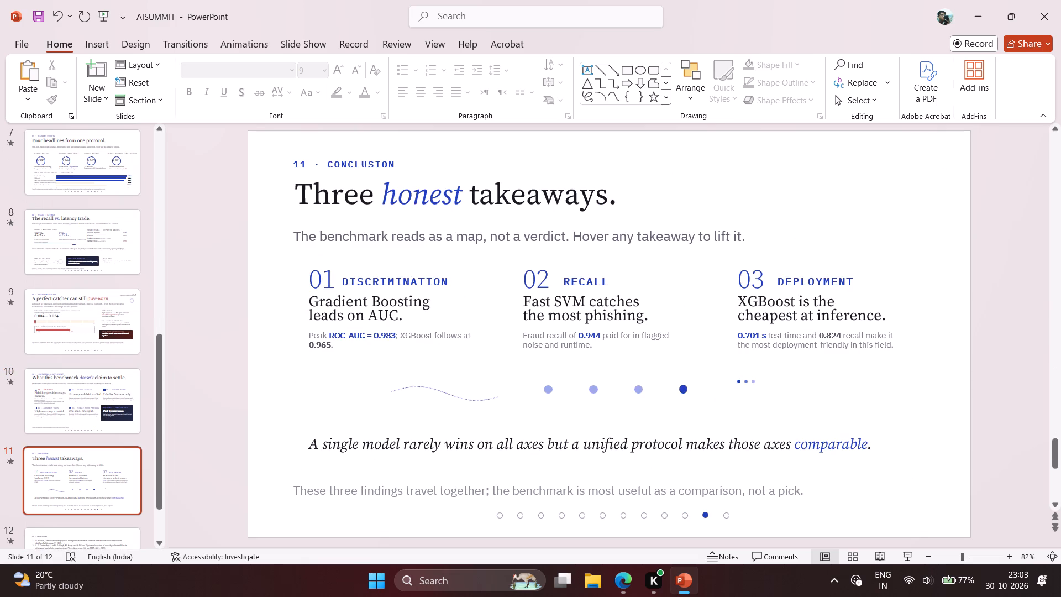
pyautogui.press('Down')
pyautogui.press('Down')
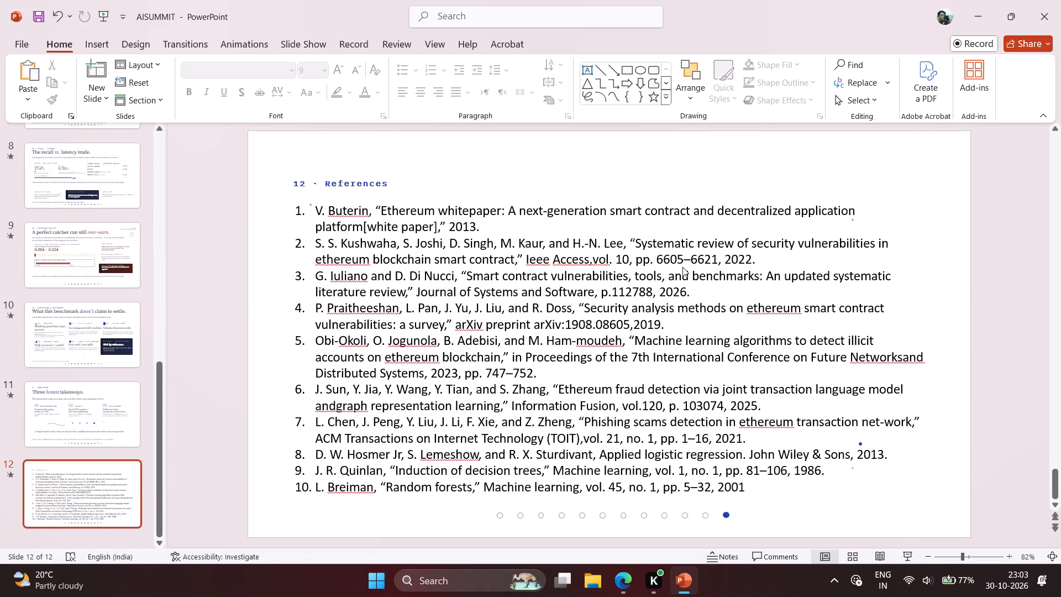
# Save the AISUMMIT presentation and close it.
pyautogui.hotkey('ctrl', 's')
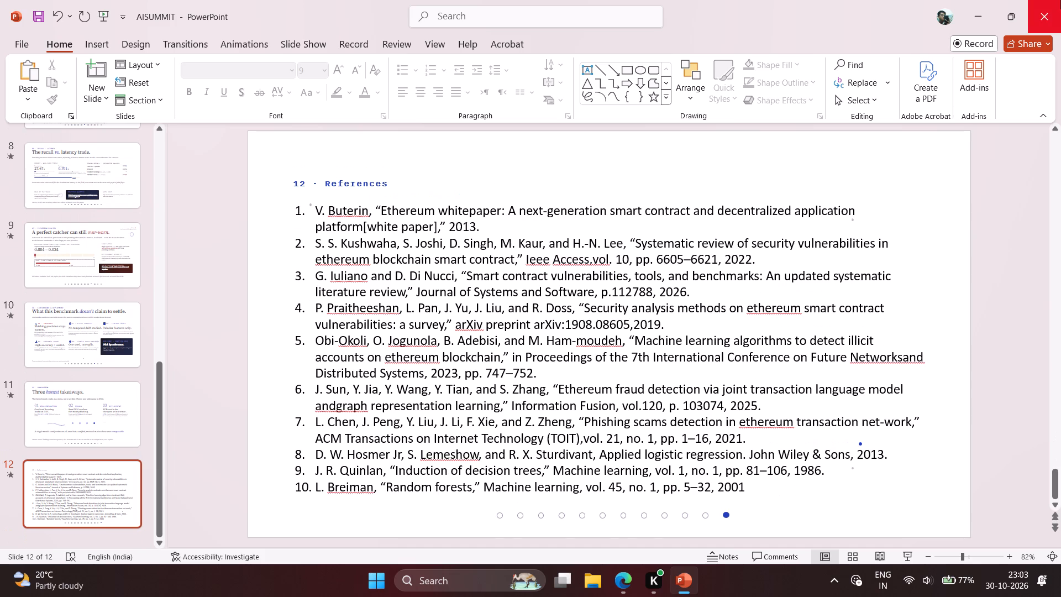
pyautogui.click(1060, 0)
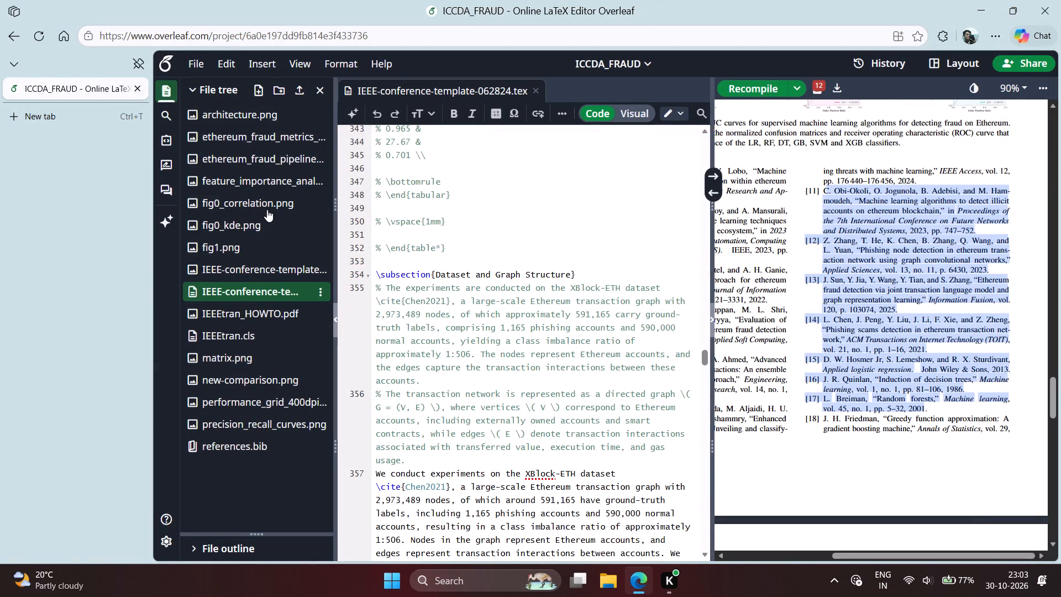
# Open a new browser tab and close the ICCDA_FRAUD Overleaf project tab.
pyautogui.click(135, 124)
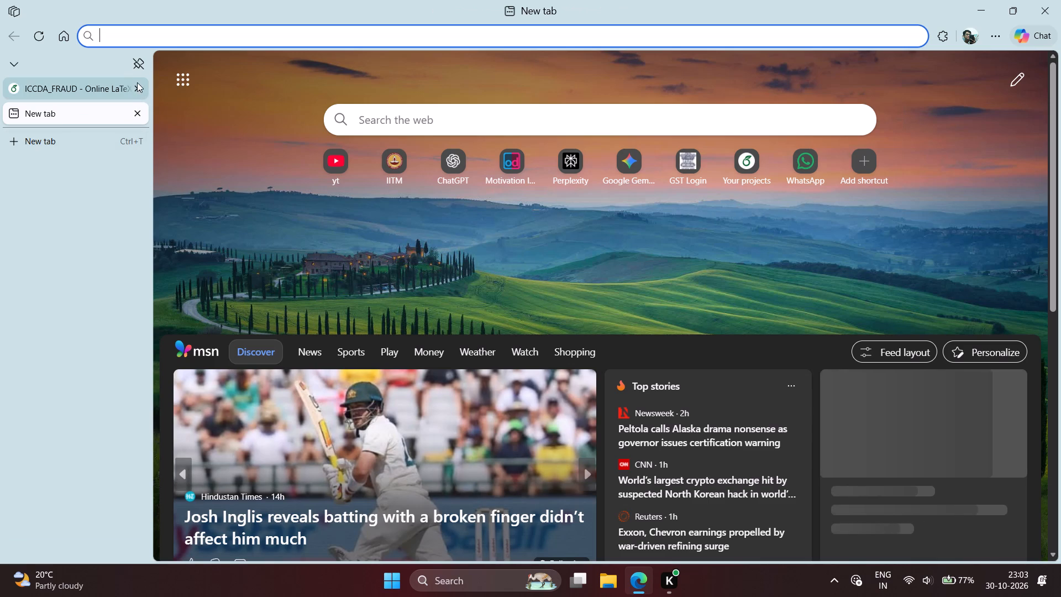
pyautogui.click(139, 87)
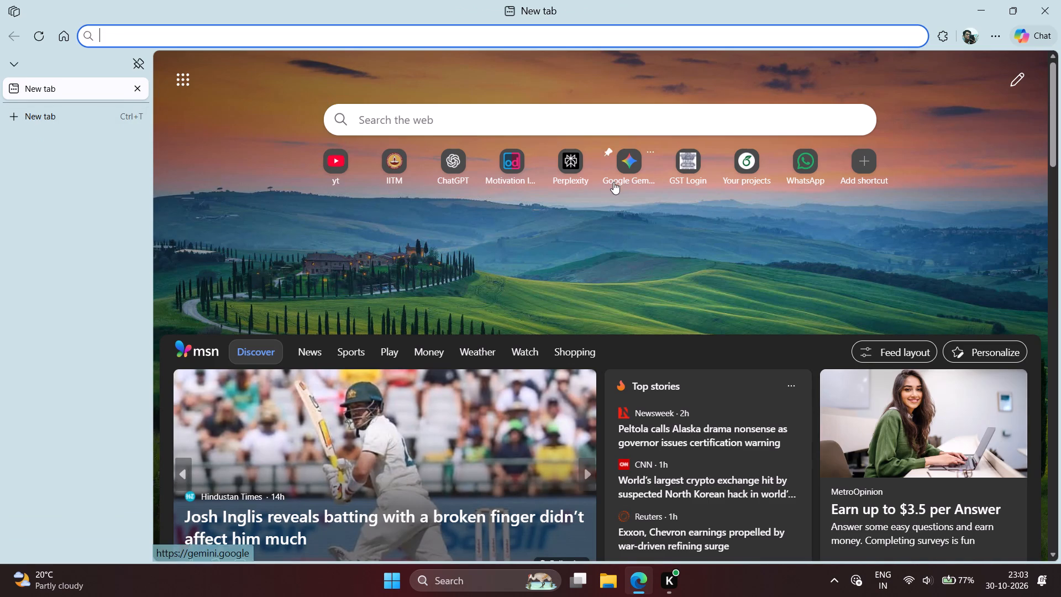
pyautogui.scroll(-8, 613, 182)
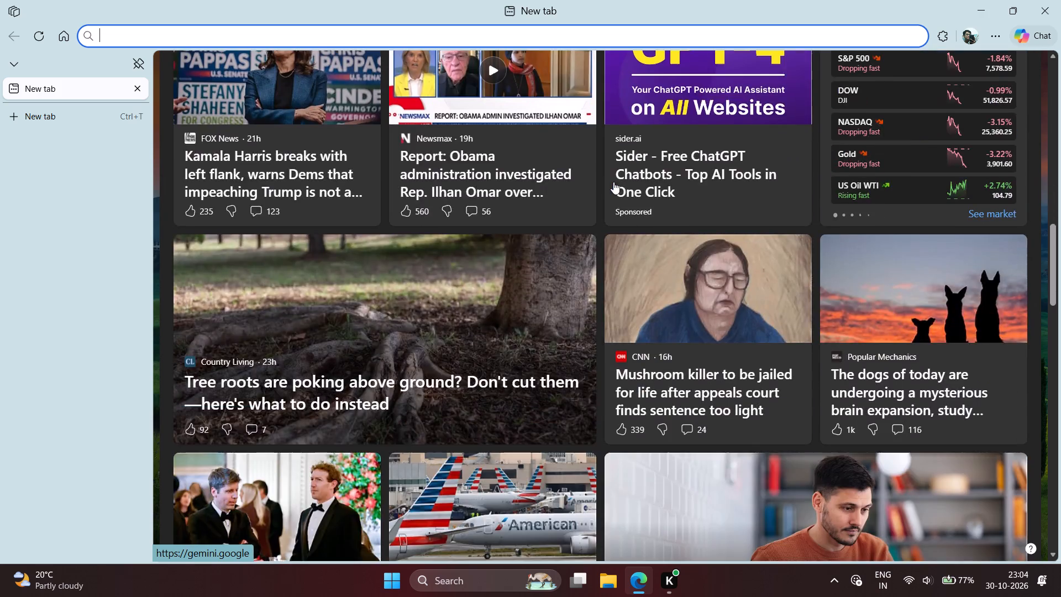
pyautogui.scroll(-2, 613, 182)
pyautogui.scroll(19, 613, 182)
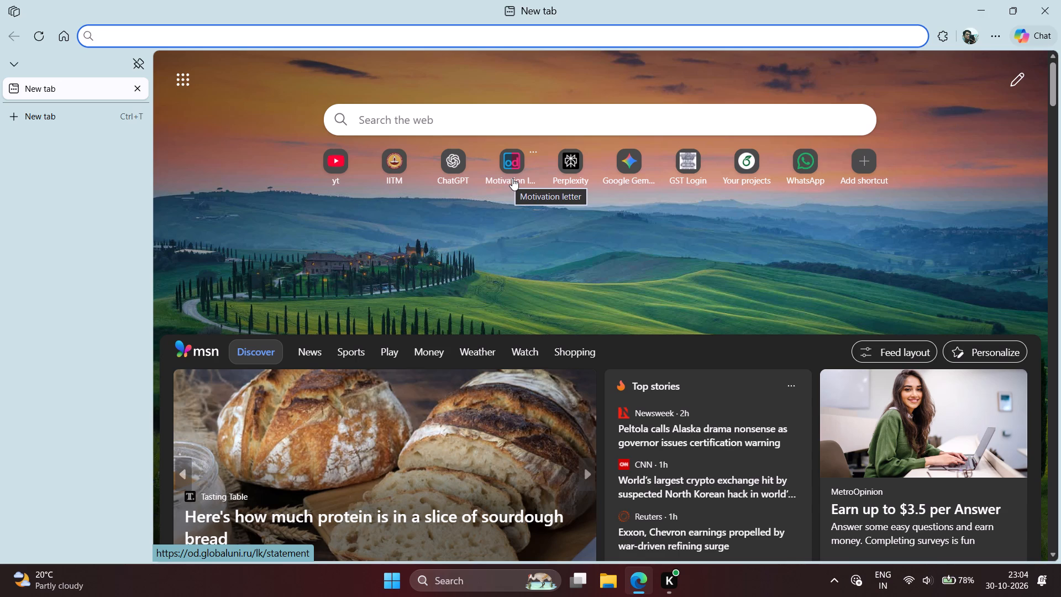
# Open the saved Motivation letter page, od.globaluni.ru/lk/statement, from the start page shortcuts.
pyautogui.click(512, 178)
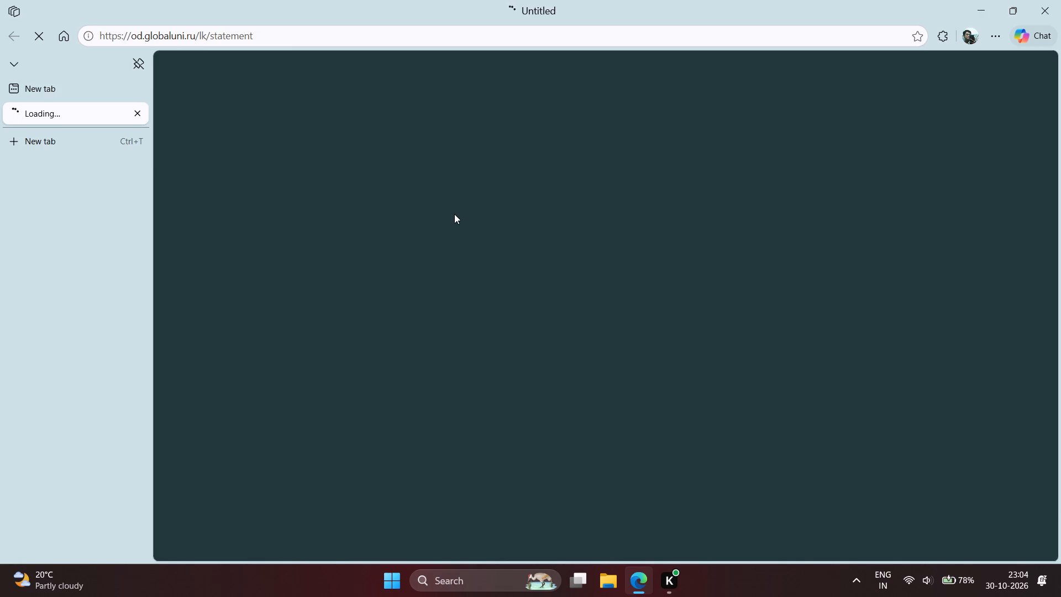
# Return to the empty start page tab and load YouTube Music (music.youtube.com) in it.
pyautogui.click(96, 96)
pyautogui.write('mus')
pyautogui.press('BackSpace')
pyautogui.press('BackSpace')
pyautogui.press('BackSpace')
pyautogui.press('BackSpace')
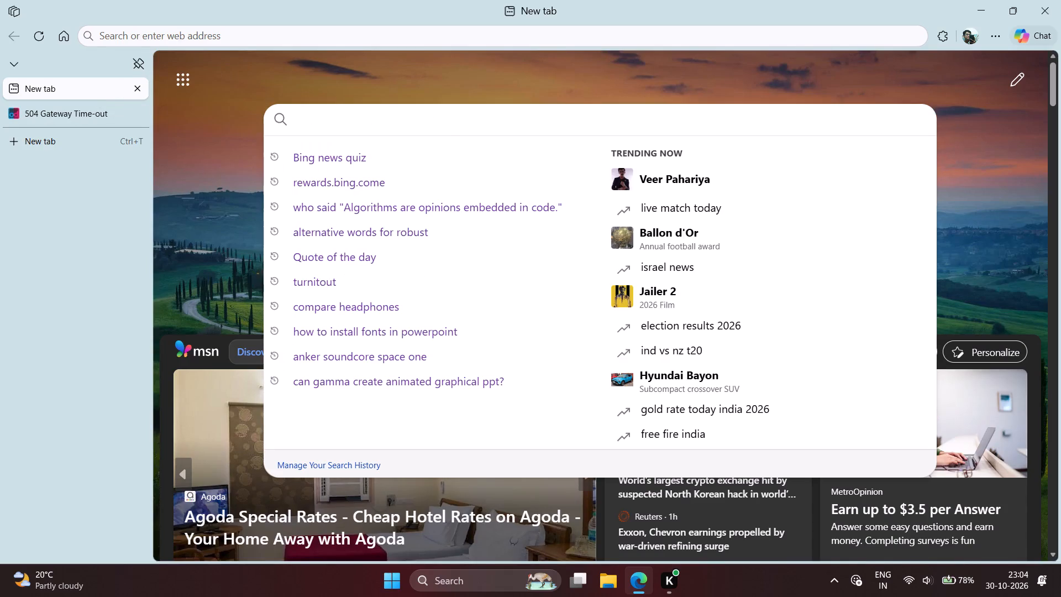
pyautogui.click(203, 38)
pyautogui.write('mu')
pyautogui.press('Return')
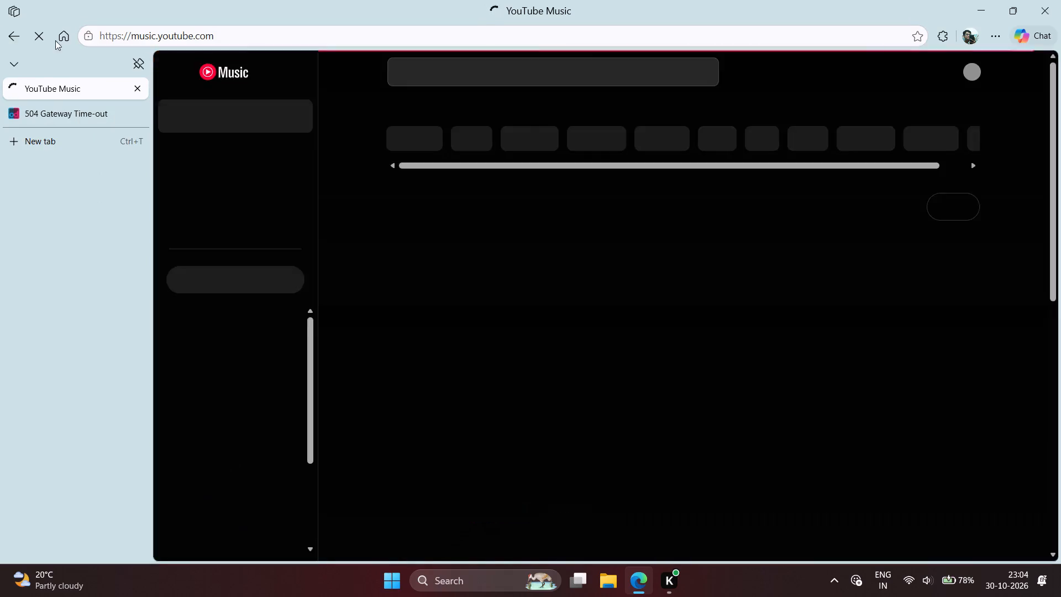
# Open another new tab and launch YouTube from its start page shortcut.
pyautogui.click(47, 149)
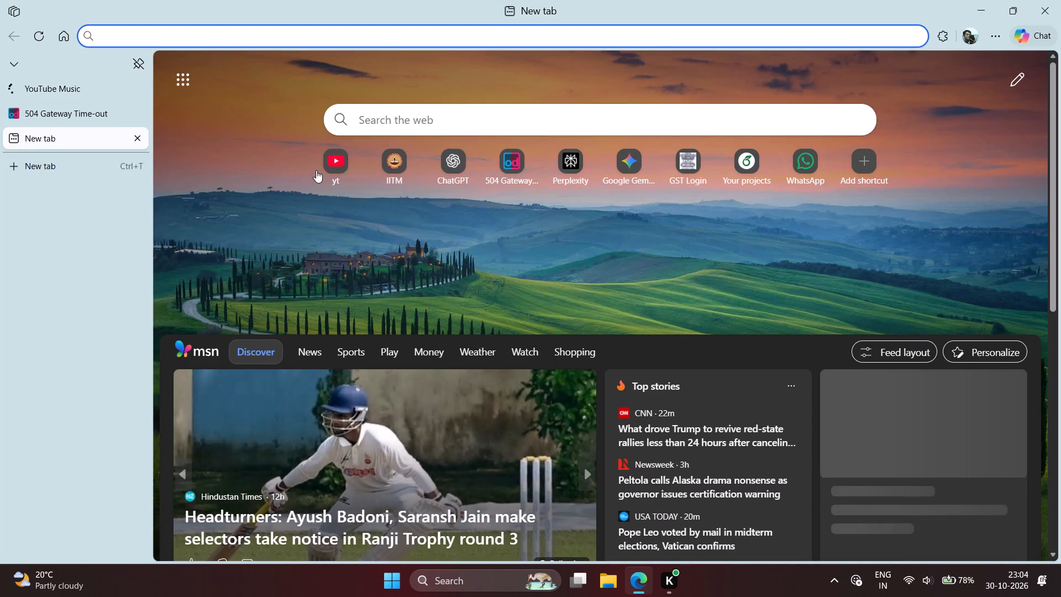
pyautogui.click(320, 170)
# Go back to the od.globaluni.ru statement page and reload it.
pyautogui.click(86, 111)
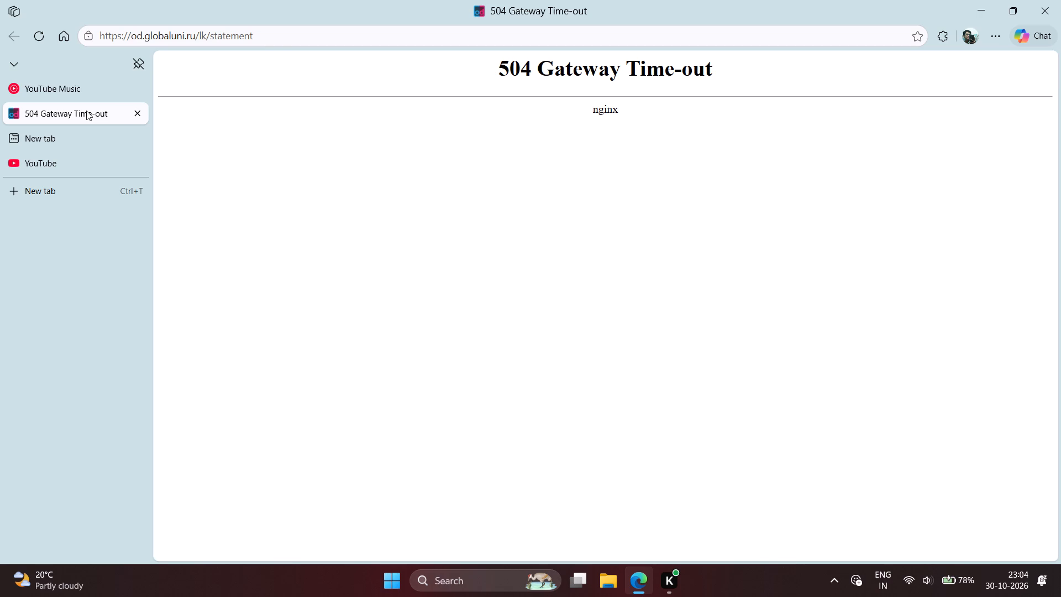
pyautogui.click(45, 36)
# Switch to the YouTube page and close the leftover empty new tab.
pyautogui.click(74, 168)
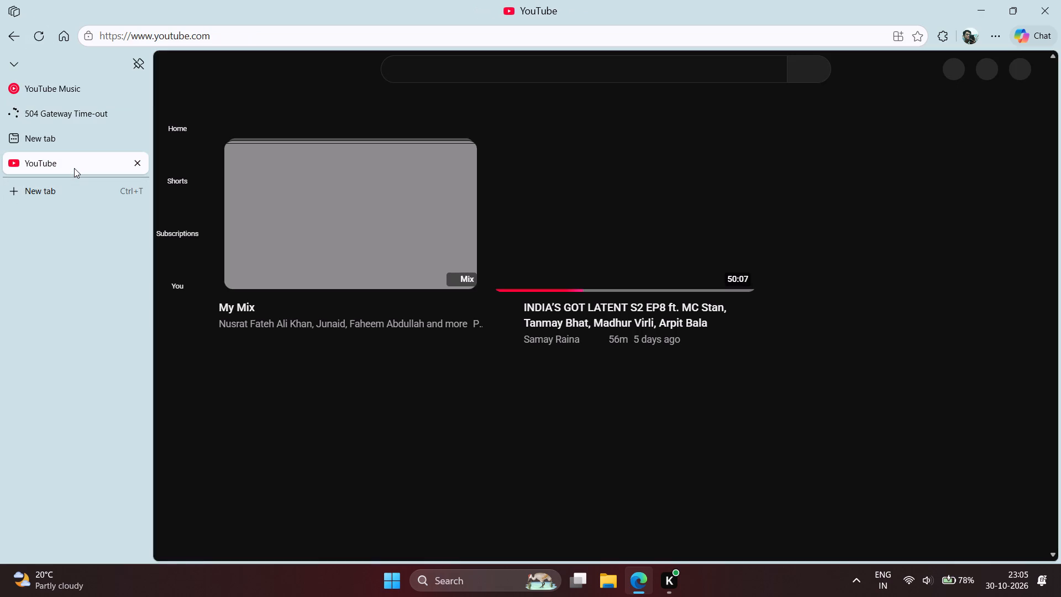
pyautogui.click(137, 135)
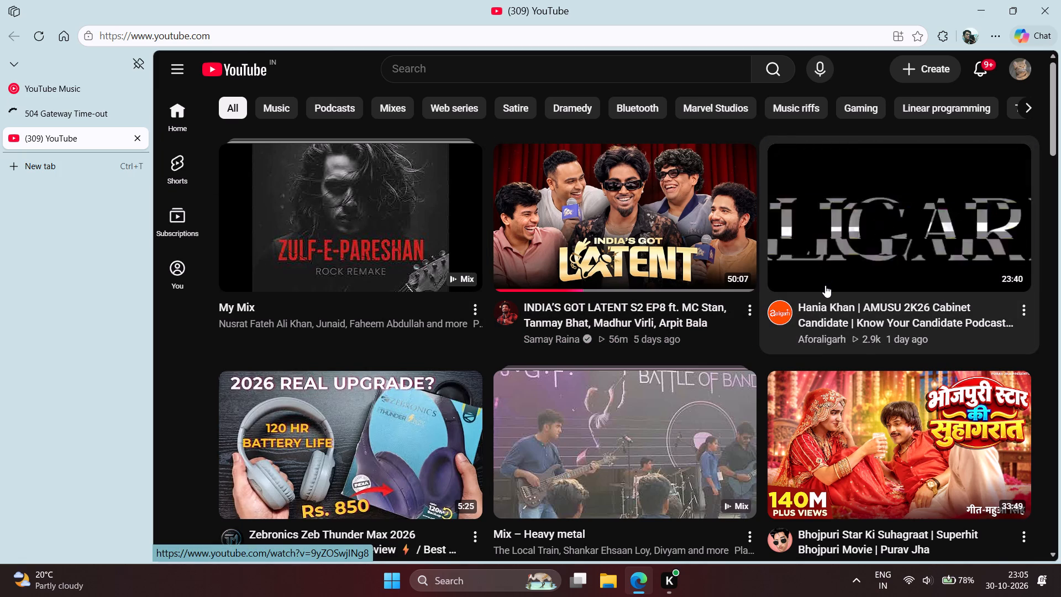
# Browse the recommended videos, mixes and Shorts on the YouTube home feed.
pyautogui.scroll(-2, 444, 387)
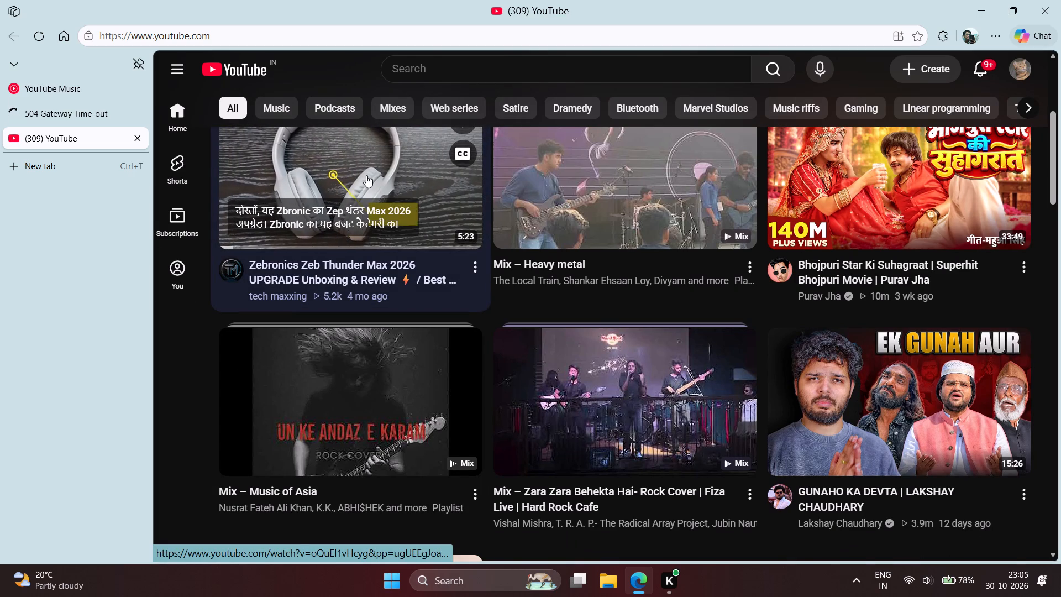
pyautogui.scroll(1, 366, 175)
pyautogui.scroll(-2, 366, 175)
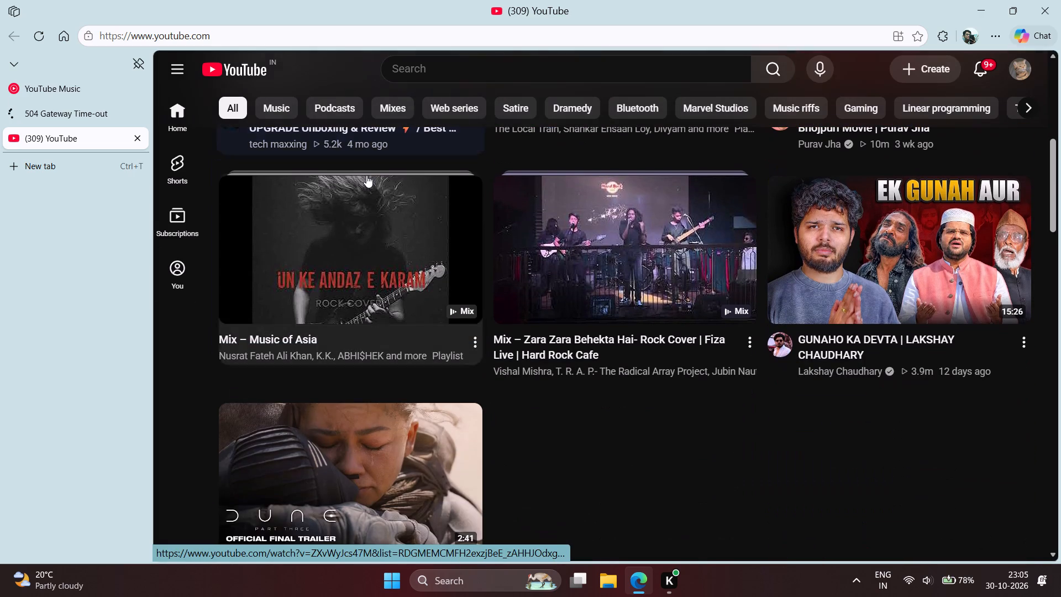
pyautogui.scroll(-3, 366, 175)
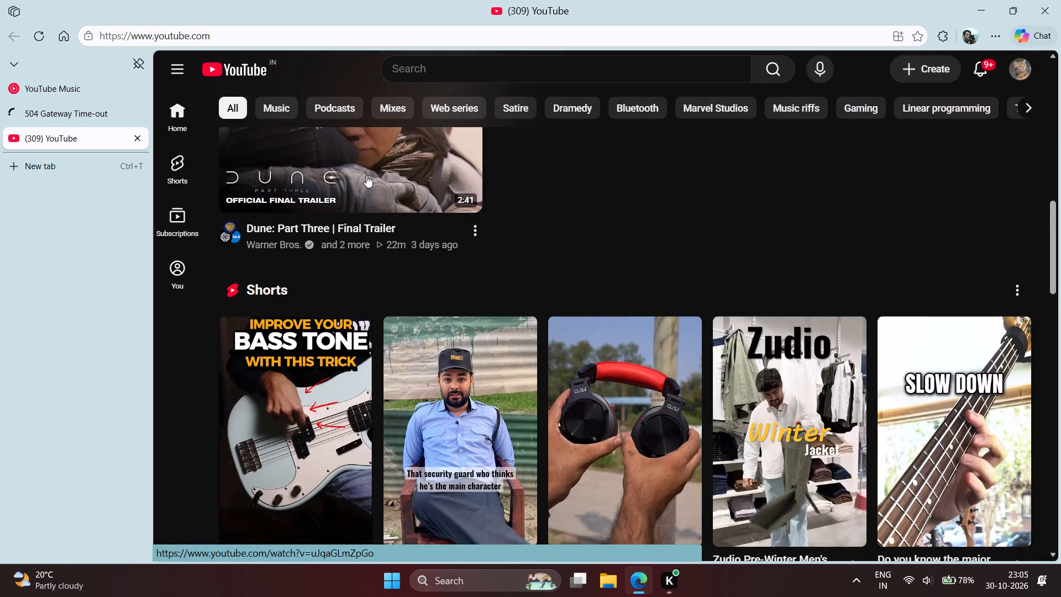
pyautogui.scroll(-4, 366, 175)
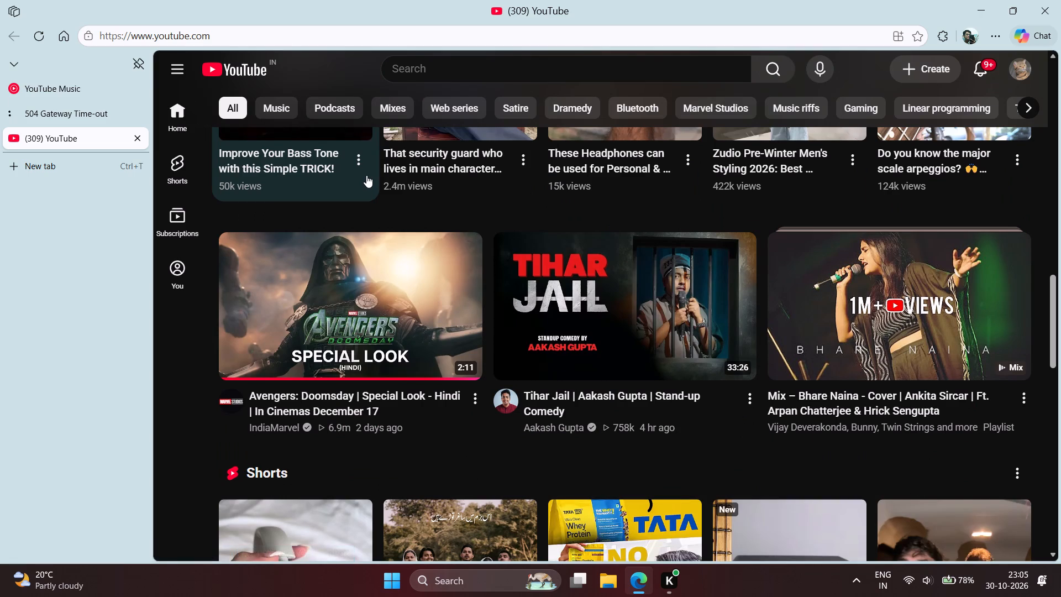